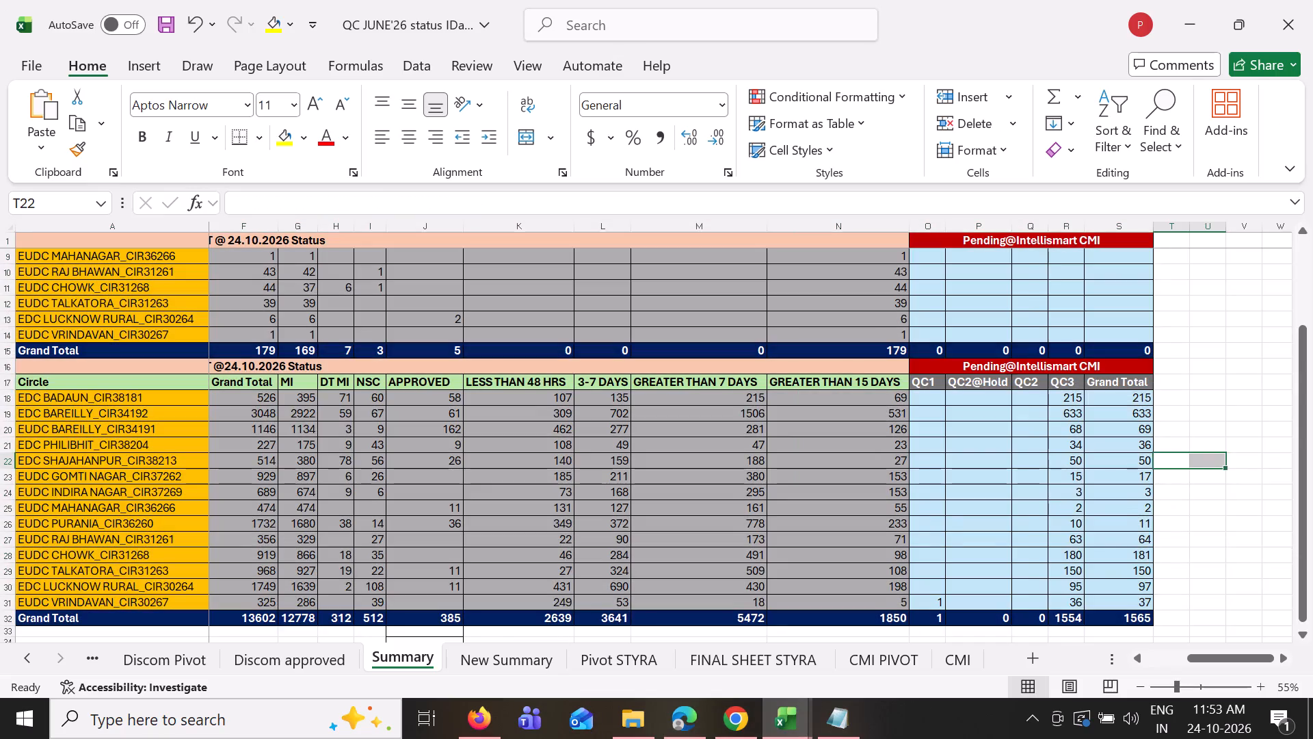
Save the QC JUNE'26 status workbook and close it.
{"action": "key", "text": "ctrl+s"}
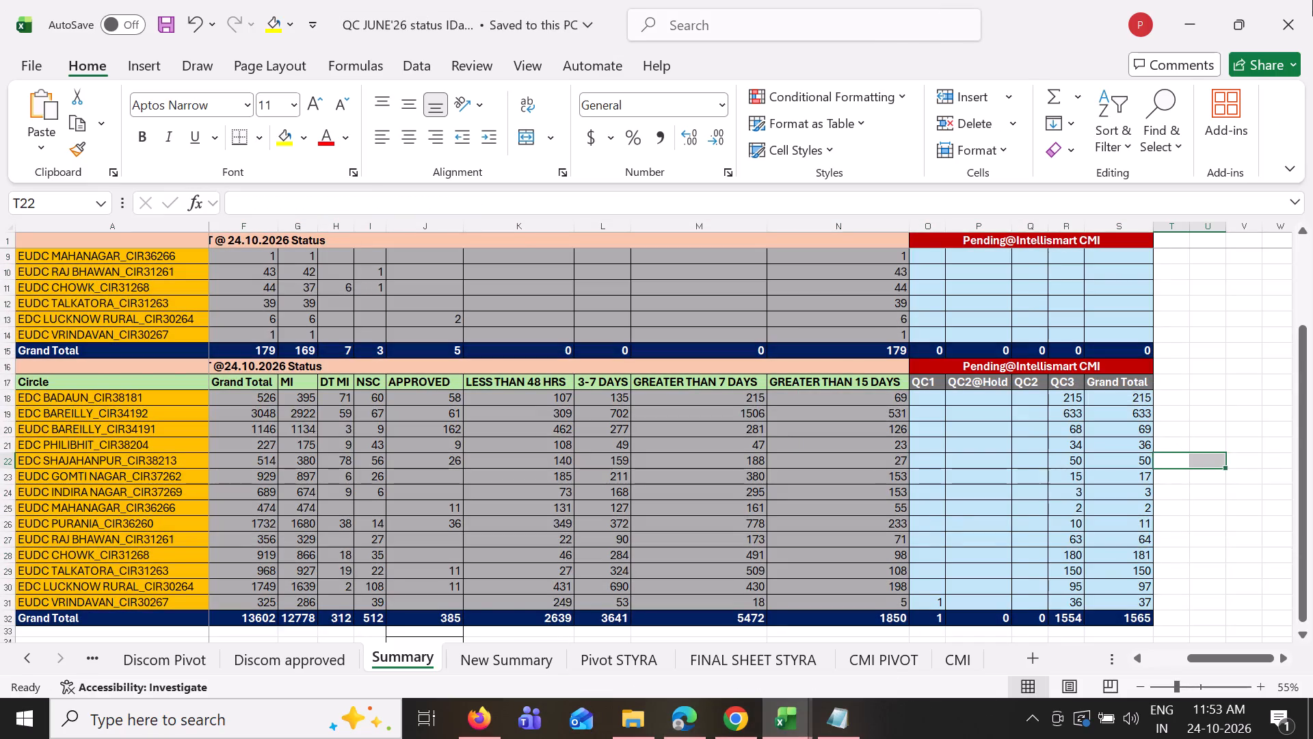
{"action": "left_click", "coordinate": [1312, 0]}
Save the Less than 7 & More than 7 Days Pendency workbook.
{"action": "left_click", "coordinate": [957, 588]}
{"action": "key", "text": "ctrl+s"}
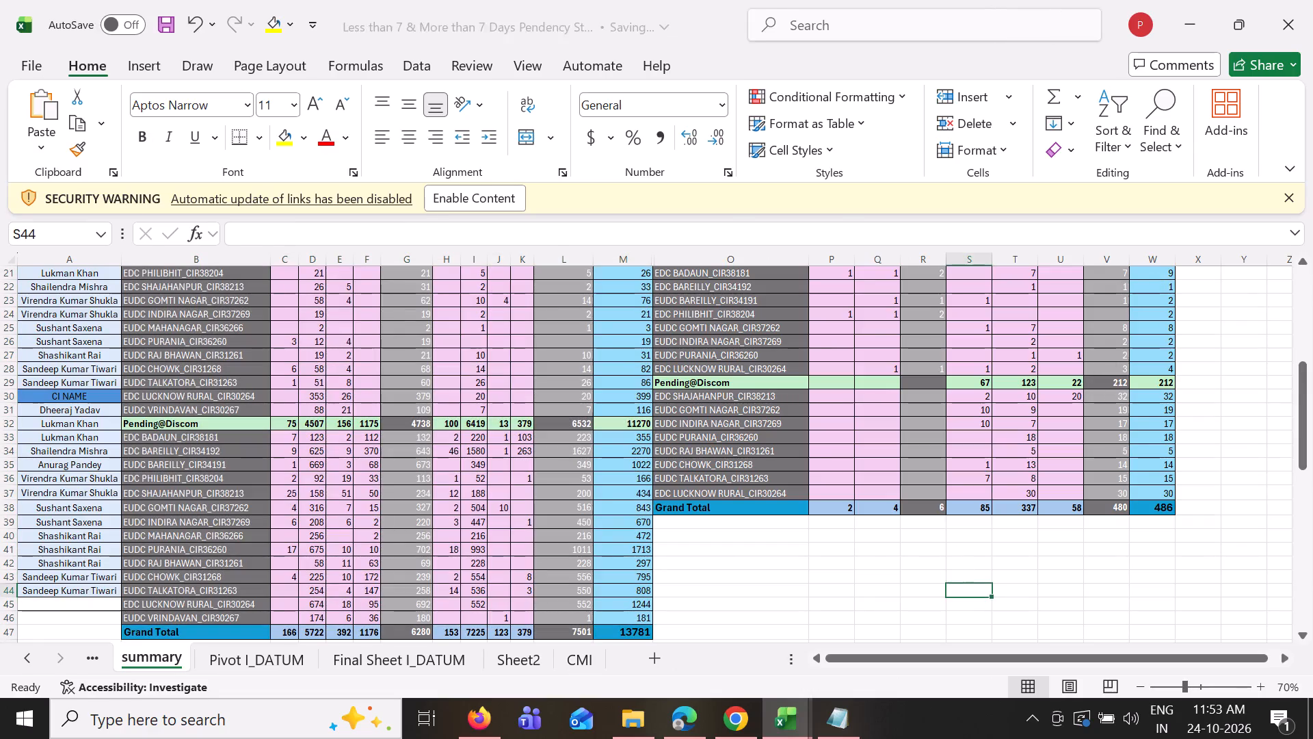
Close the pendency summary workbook and the CI, MI, NSC MI and DT MI report workbooks dated 2026-10-24.
{"action": "left_click", "coordinate": [1312, 0]}
{"action": "left_click", "coordinate": [1295, 23]}
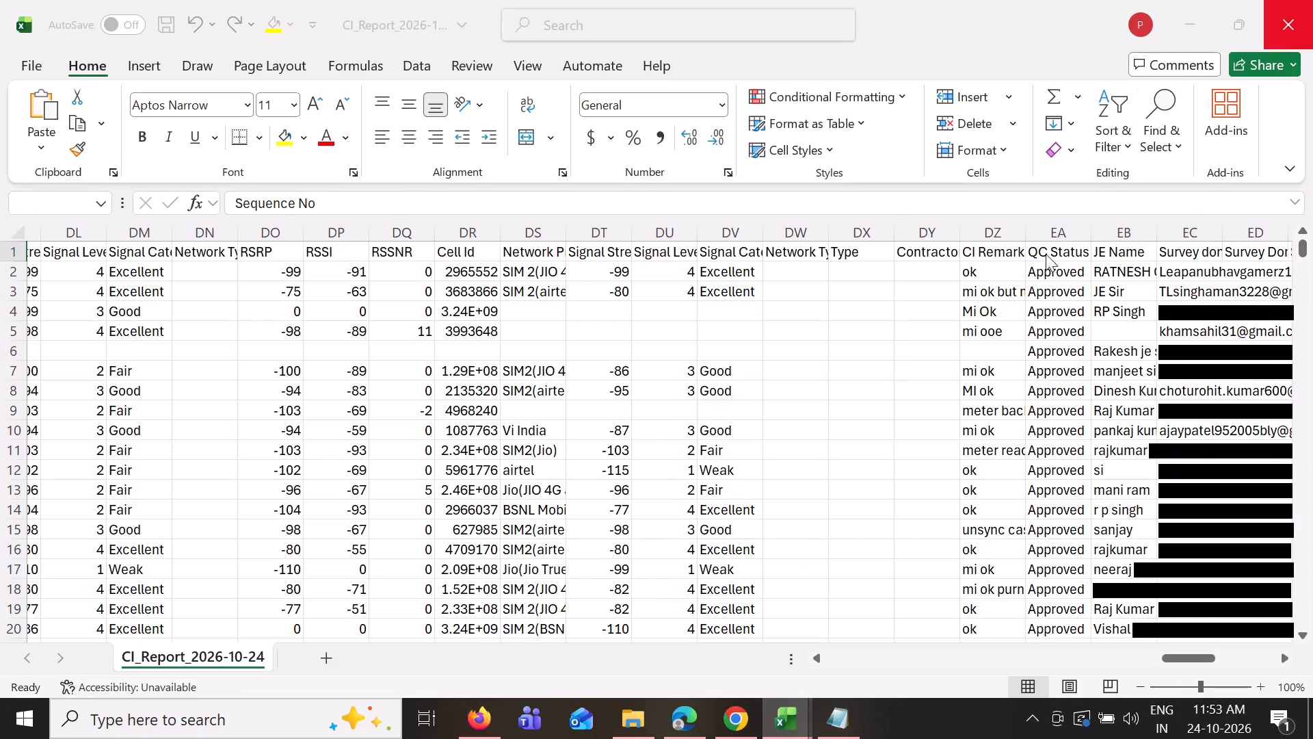
{"action": "left_click_drag", "start_coordinate": [726, 493], "coordinate": [726, 508]}
{"action": "left_click", "coordinate": [725, 514]}
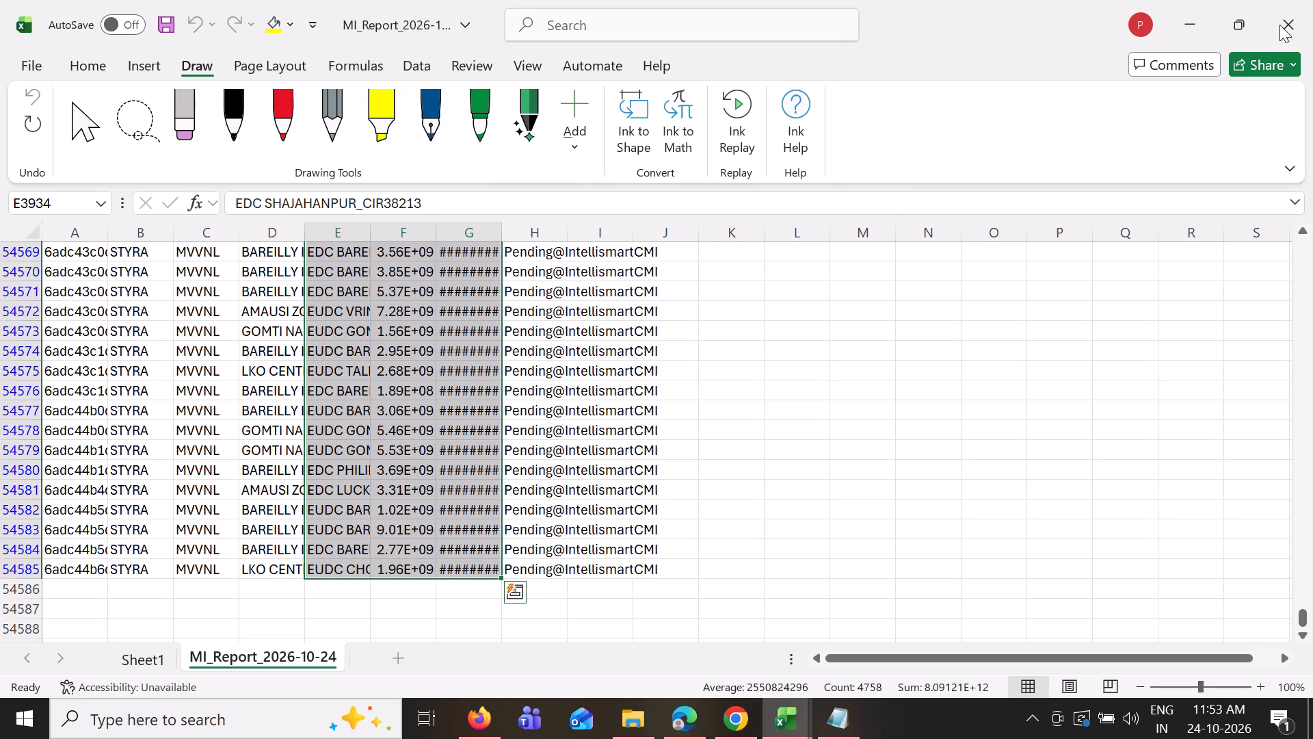
{"action": "left_click", "coordinate": [1279, 25]}
{"action": "left_click", "coordinate": [760, 514]}
{"action": "left_click", "coordinate": [1312, 0]}
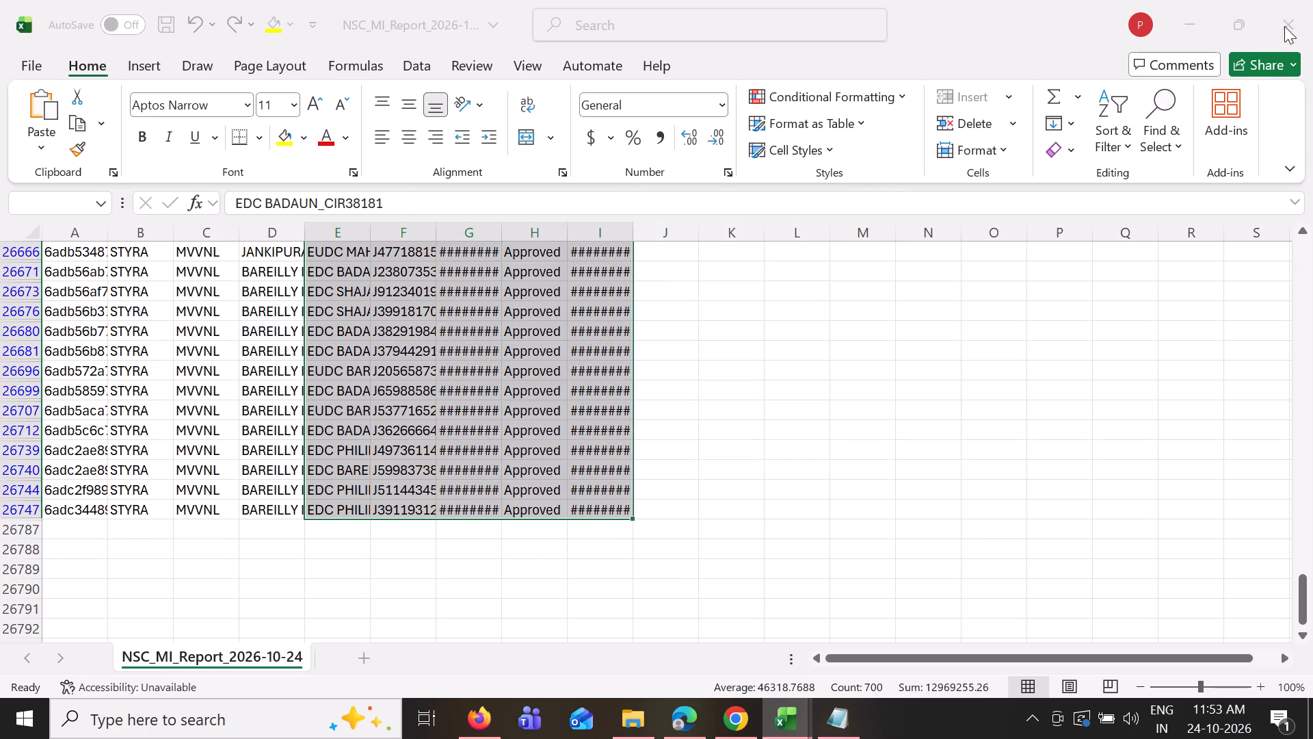
{"action": "left_click", "coordinate": [757, 526]}
{"action": "left_click", "coordinate": [758, 512]}
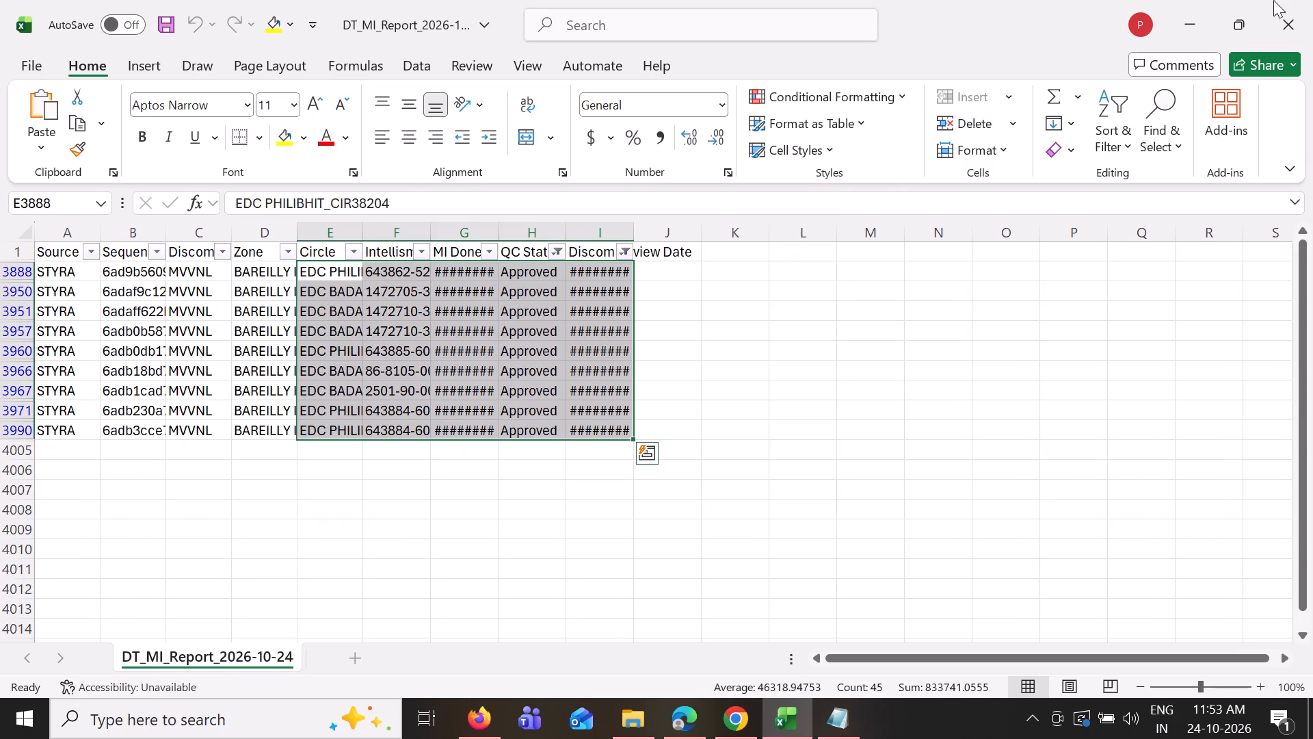
{"action": "left_click", "coordinate": [1296, 0]}
{"action": "left_click", "coordinate": [732, 524]}
{"action": "left_click", "coordinate": [732, 517]}
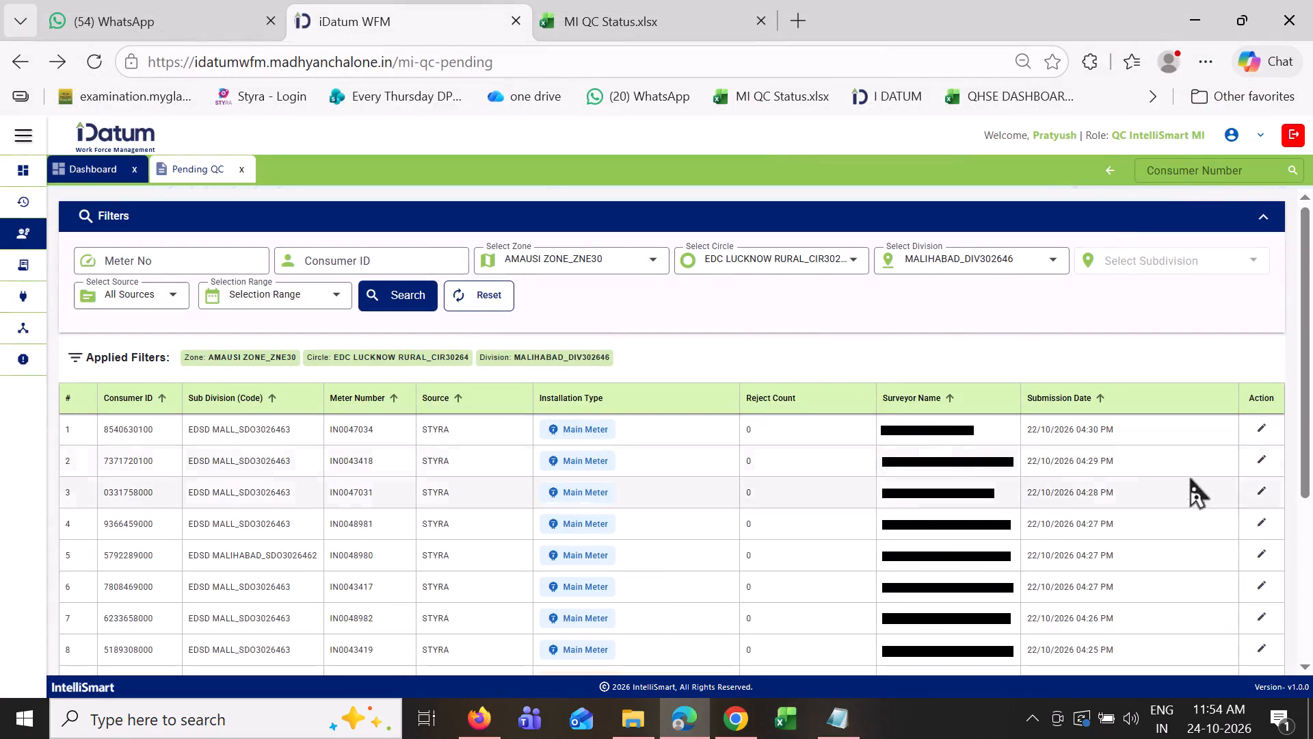
In Edge, open the first pending QC record for MALIHABAD division in iDatum WFM, submitted 22/10/2026 04:30 PM.
{"action": "left_click", "coordinate": [1251, 433]}
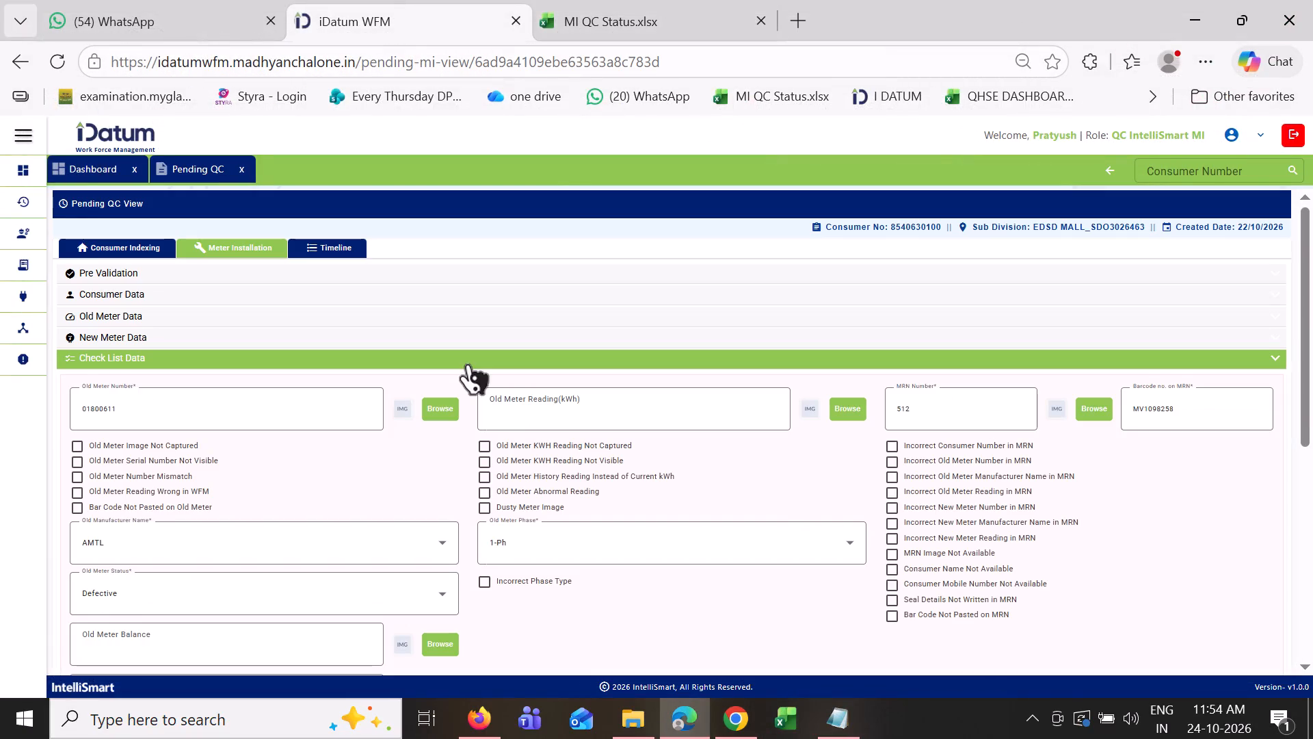
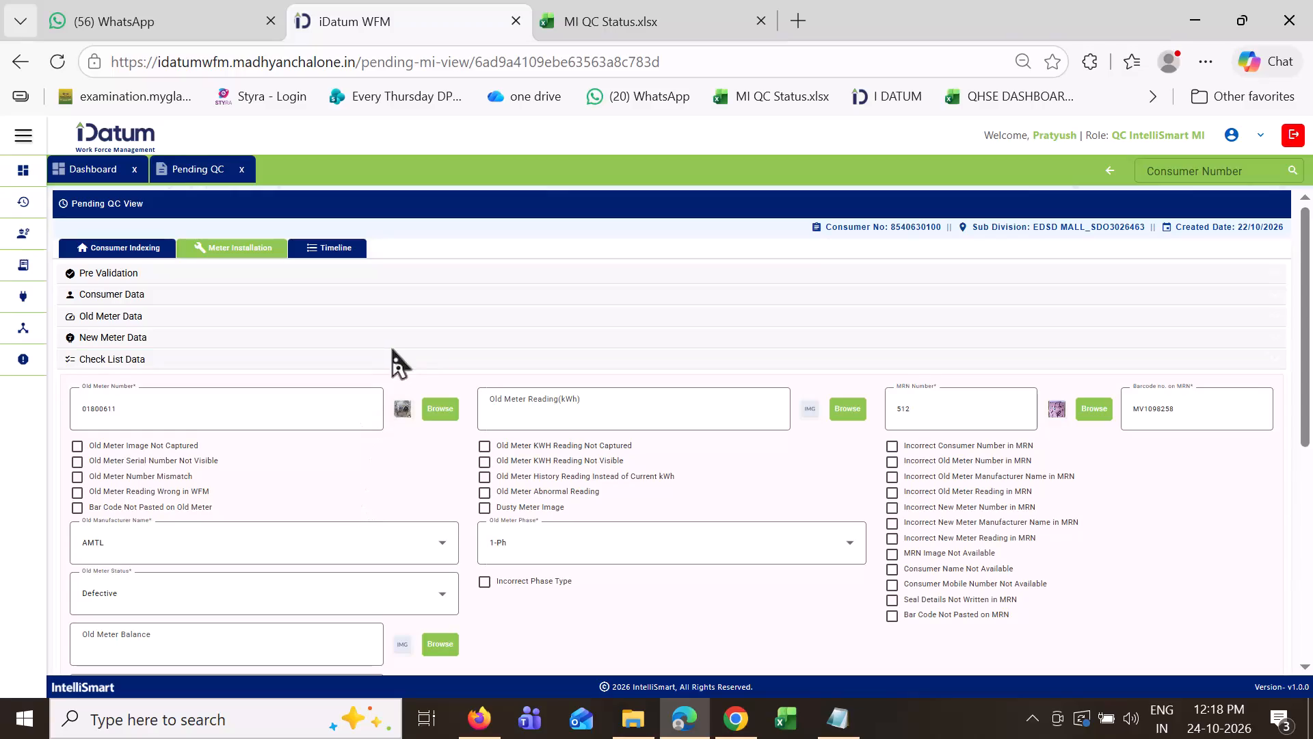
{"action": "left_click", "coordinate": [410, 313]}
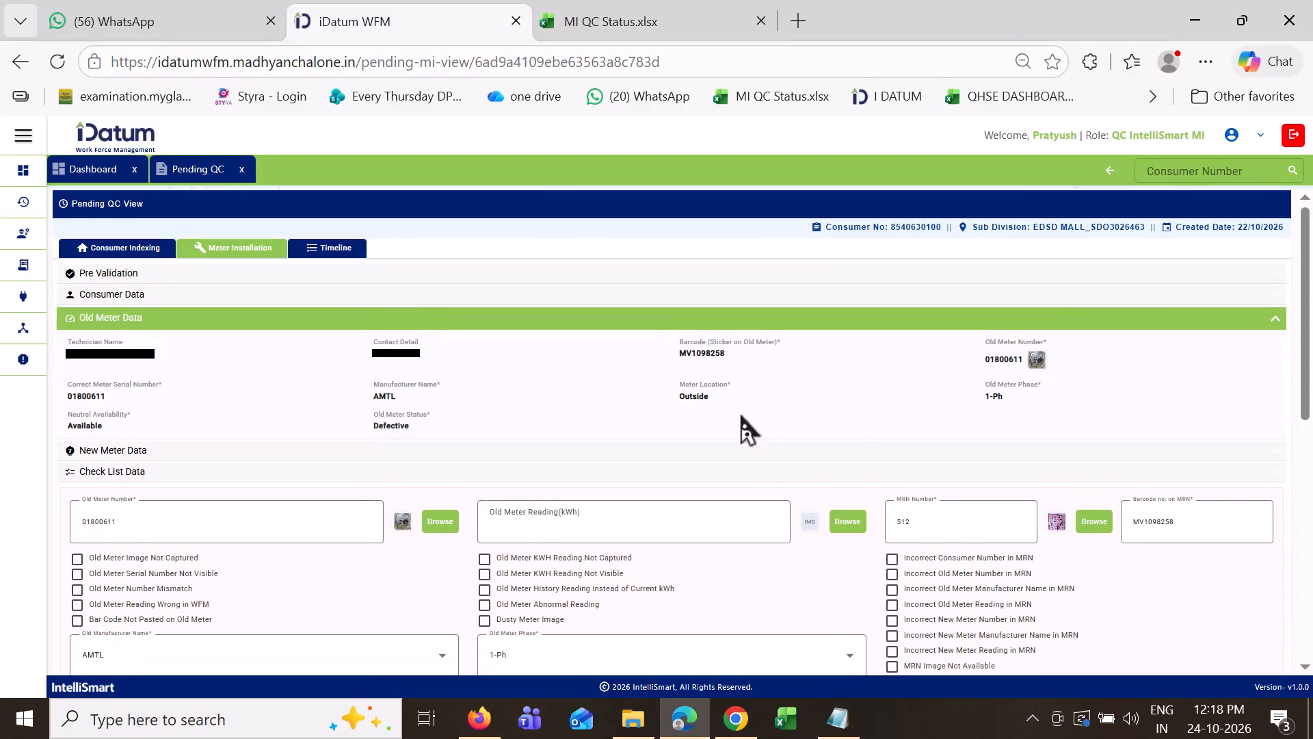
{"action": "left_click", "coordinate": [1048, 361]}
{"action": "left_click", "coordinate": [1036, 380]}
{"action": "left_click", "coordinate": [1035, 365]}
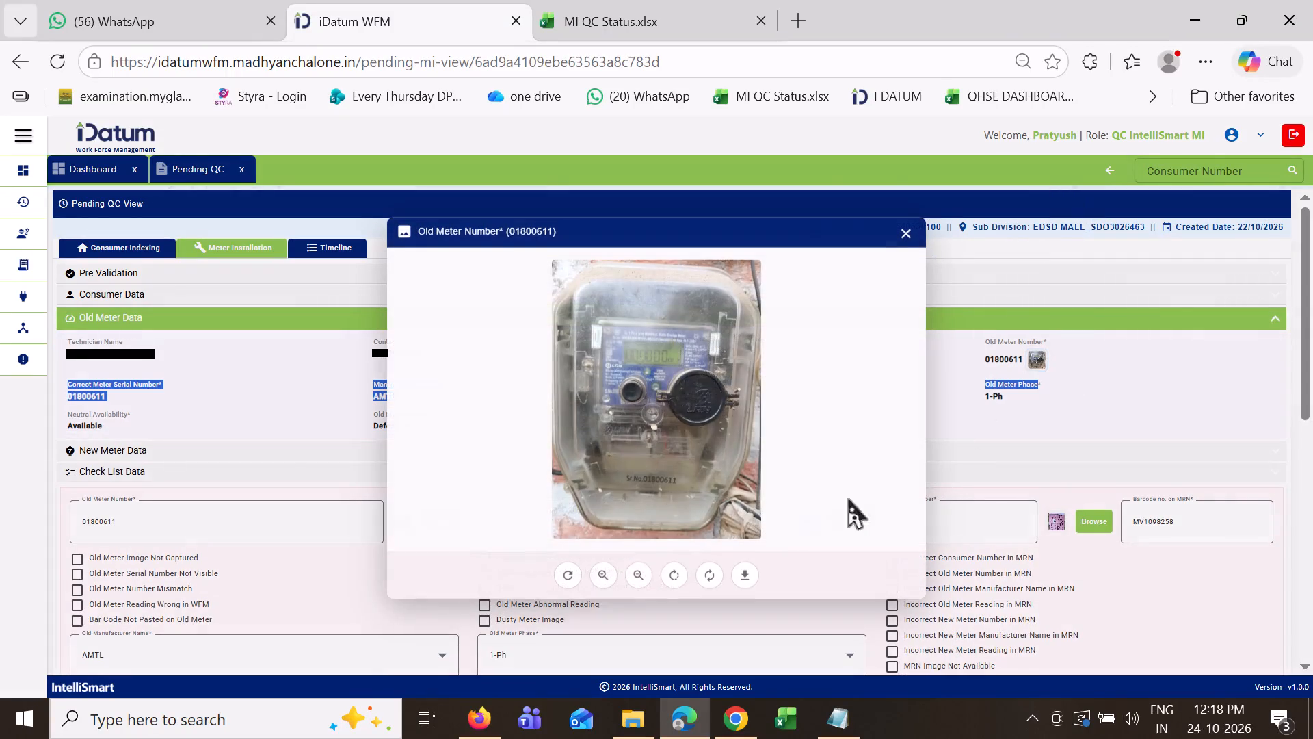
{"action": "triple_click", "coordinate": [594, 564]}
{"action": "triple_click", "coordinate": [594, 564]}
{"action": "triple_click", "coordinate": [594, 564]}
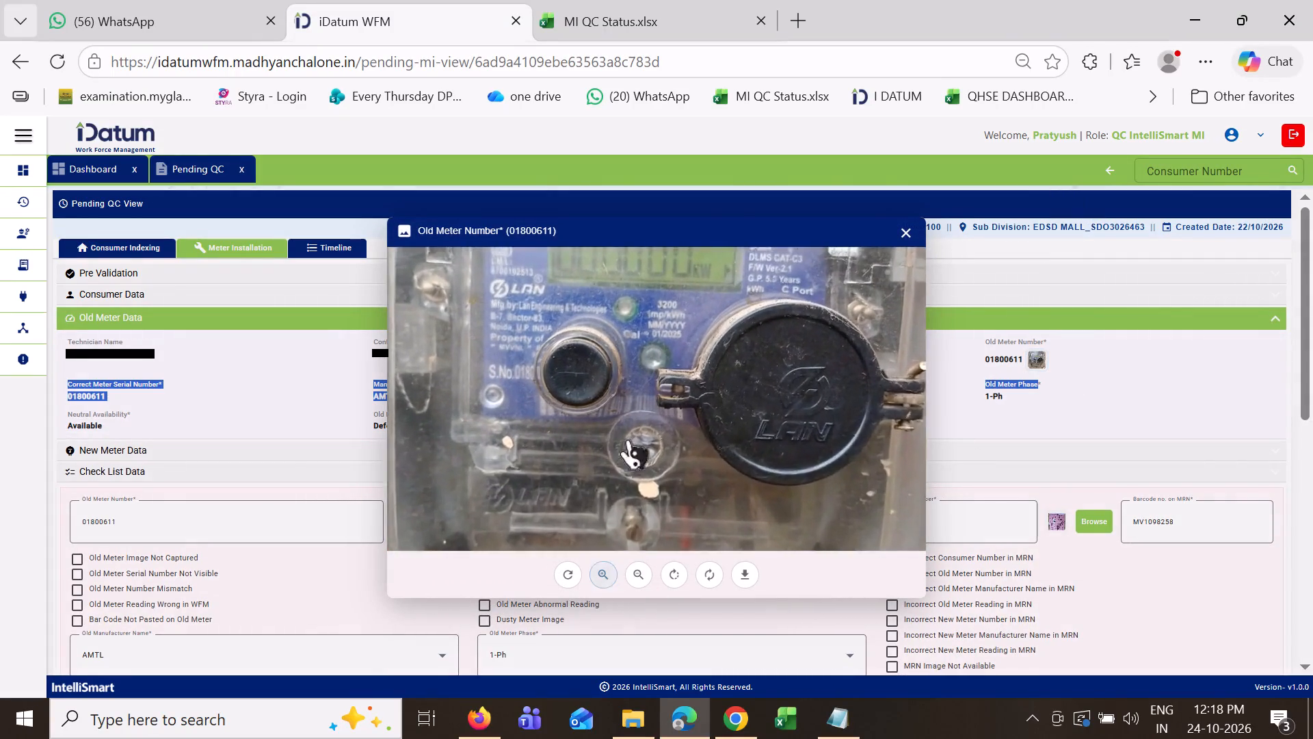
{"action": "left_click_drag", "start_coordinate": [629, 445], "coordinate": [616, 530]}
{"action": "left_click_drag", "start_coordinate": [695, 359], "coordinate": [719, 155]}
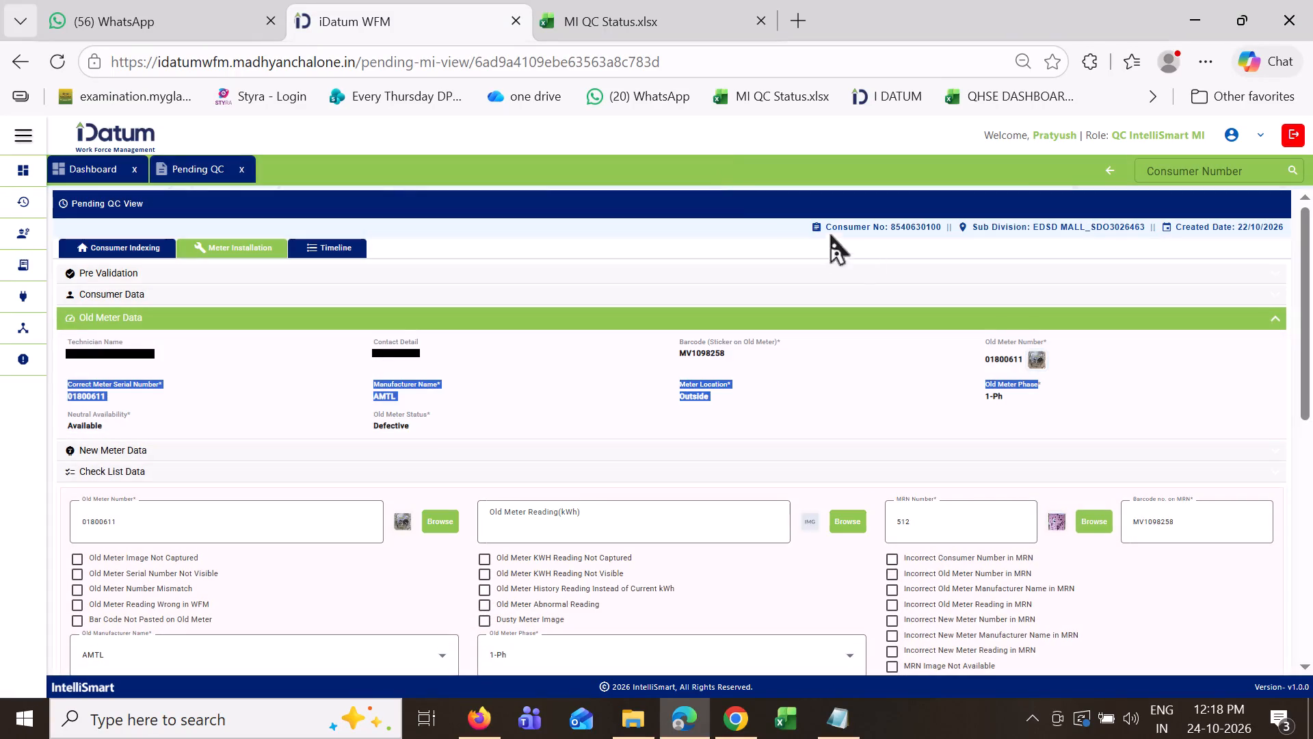
{"action": "left_click", "coordinate": [599, 314]}
{"action": "left_click", "coordinate": [499, 334]}
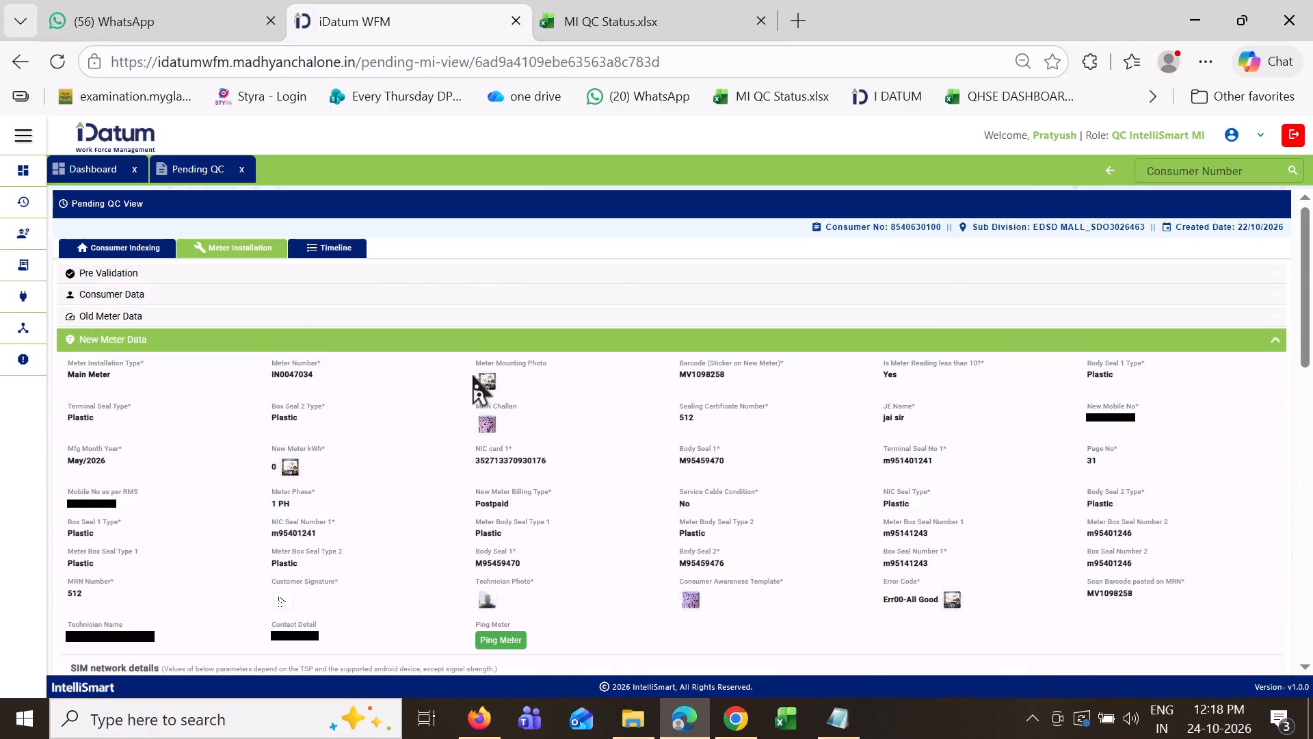
{"action": "left_click", "coordinate": [486, 371]}
{"action": "triple_click", "coordinate": [598, 567]}
{"action": "triple_click", "coordinate": [598, 567]}
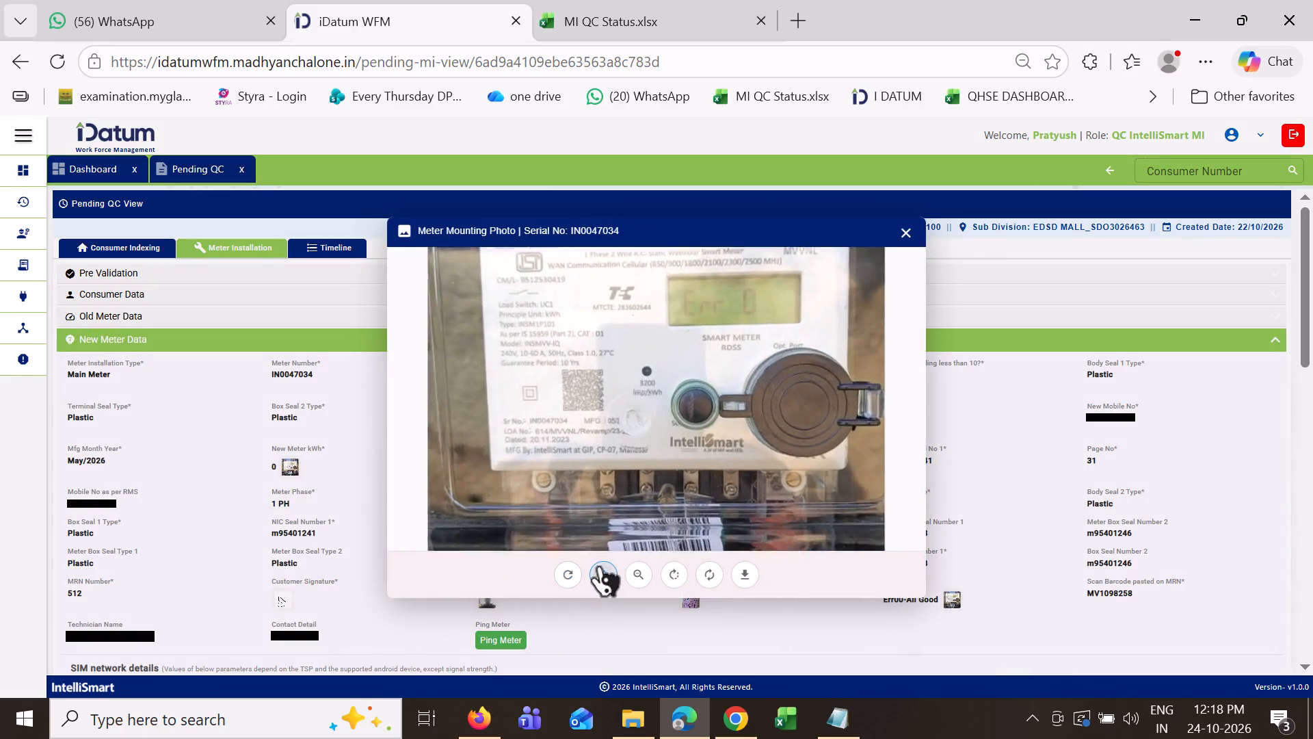
{"action": "left_click", "coordinate": [598, 566]}
{"action": "left_click", "coordinate": [890, 230]}
Examine the enlarged MRN challan image for MRN 512 against the recorded consumer, meter and barcode details.
{"action": "left_click", "coordinate": [490, 417]}
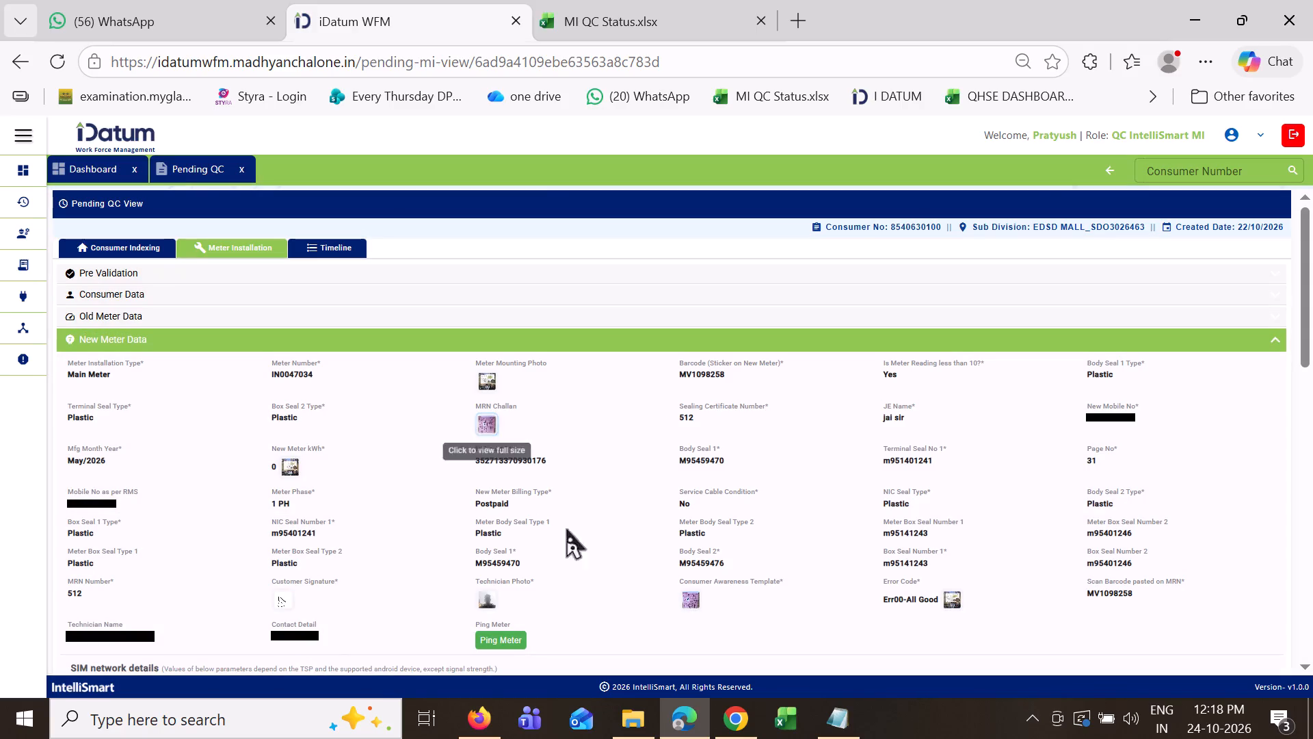
{"action": "left_click", "coordinate": [484, 417]}
{"action": "triple_click", "coordinate": [665, 575]}
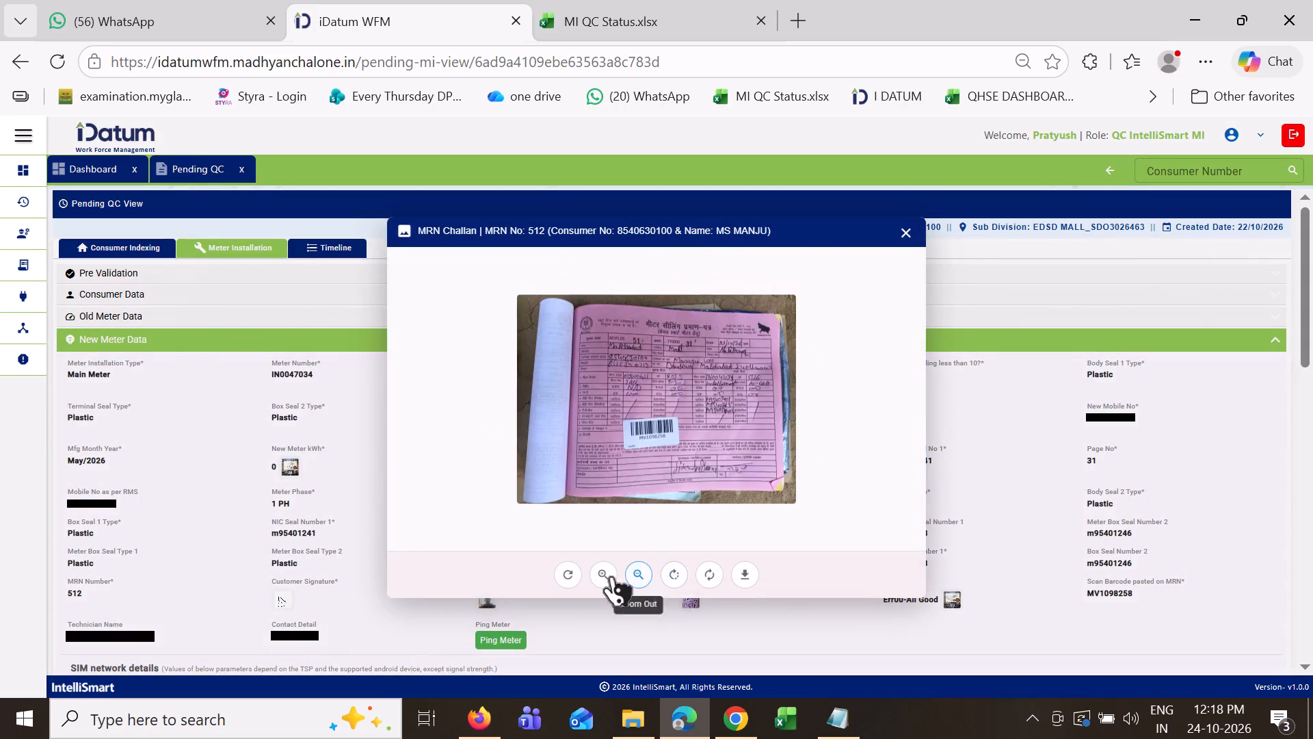
{"action": "triple_click", "coordinate": [594, 577]}
{"action": "triple_click", "coordinate": [594, 577]}
{"action": "left_click", "coordinate": [594, 577]}
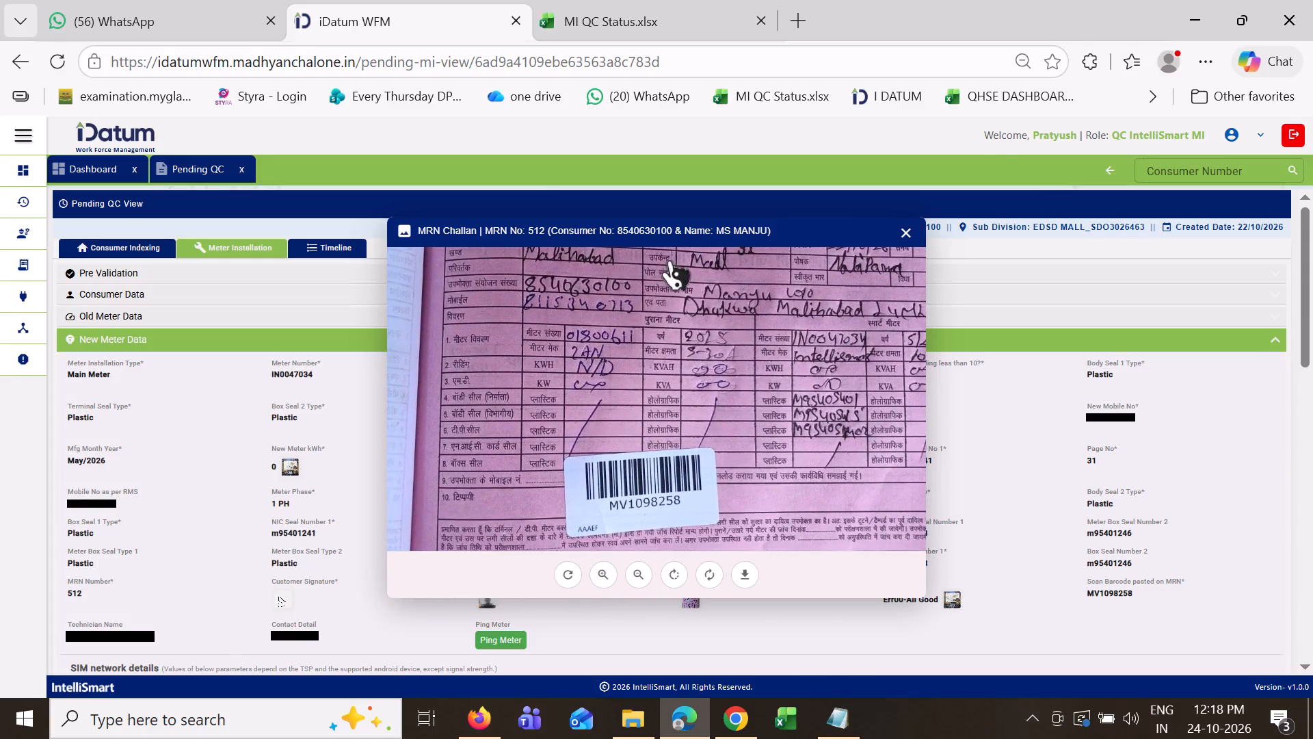
{"action": "left_click", "coordinate": [922, 229]}
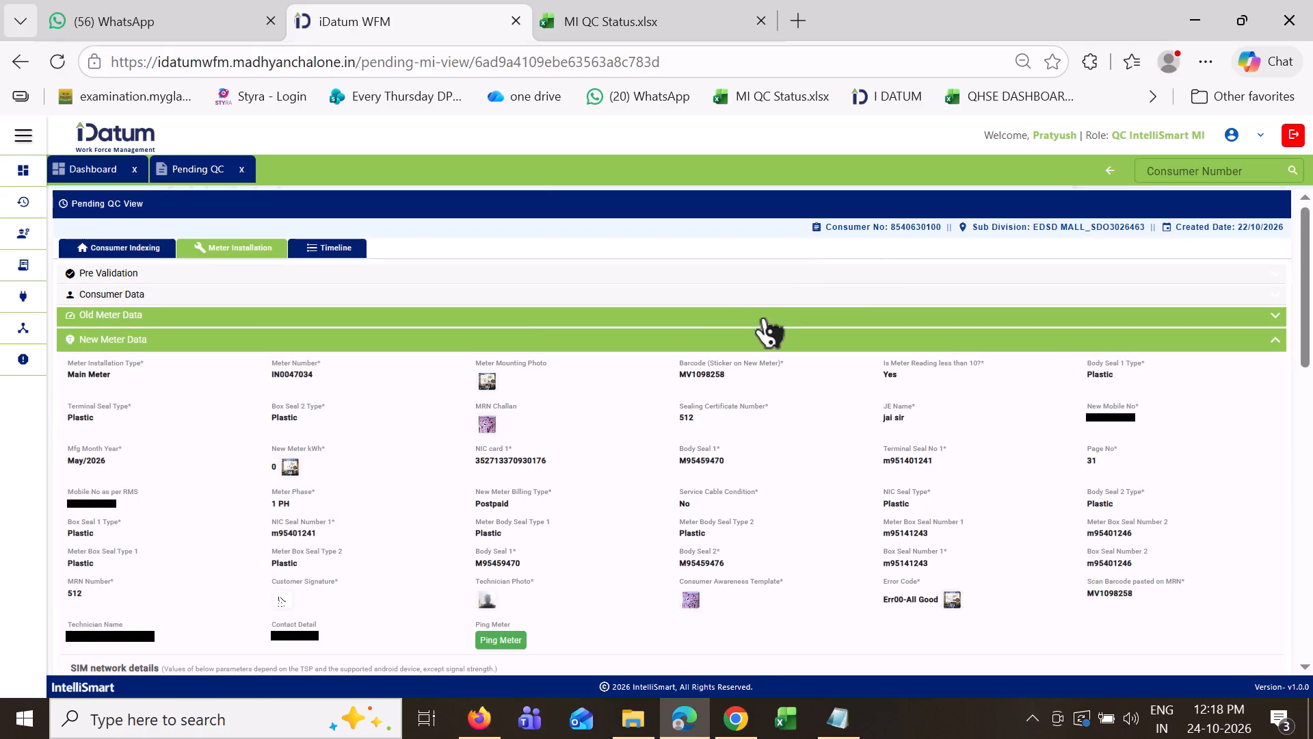
{"action": "left_click", "coordinate": [706, 341]}
{"action": "scroll", "coordinate": [706, 341], "scroll_direction": "down", "scroll_amount": 5}
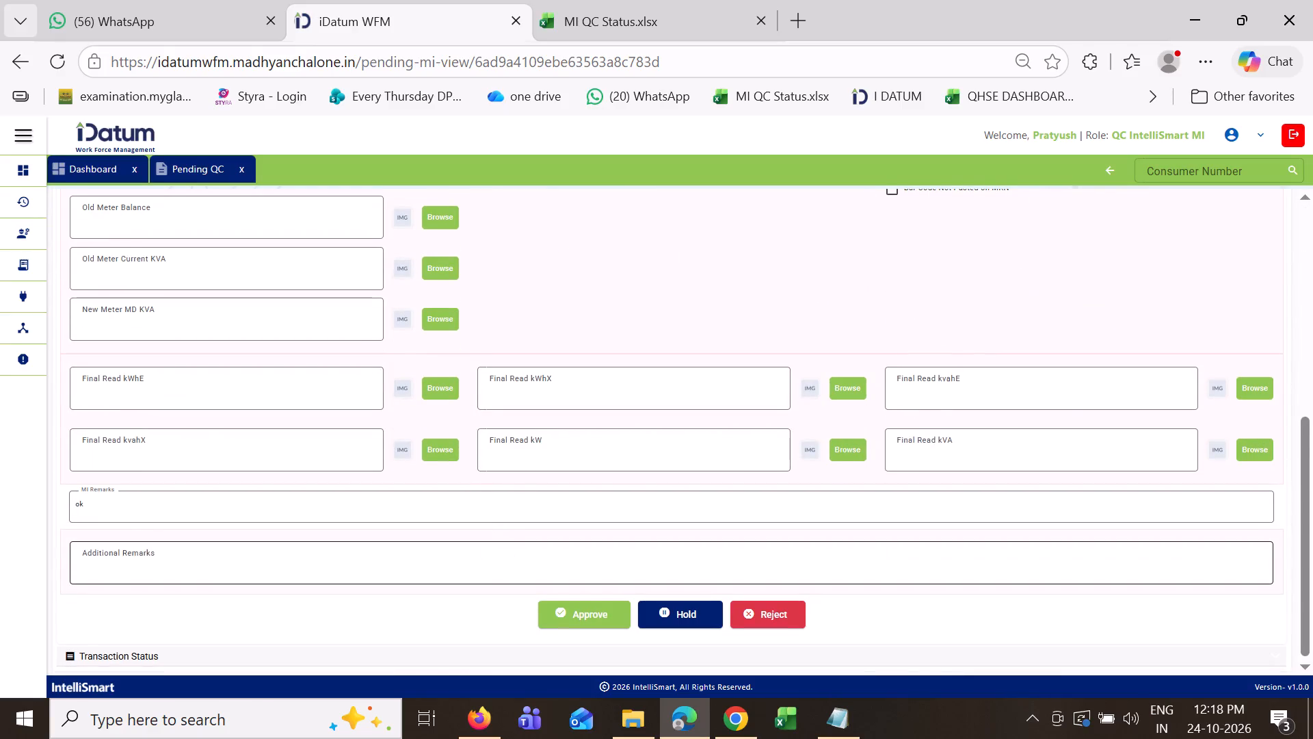
{"action": "left_click", "coordinate": [462, 555]}
{"action": "left_click", "coordinate": [843, 731]}
{"action": "key", "text": "ctrl+c"}
{"action": "left_click", "coordinate": [244, 539], "text": "ctrl"}
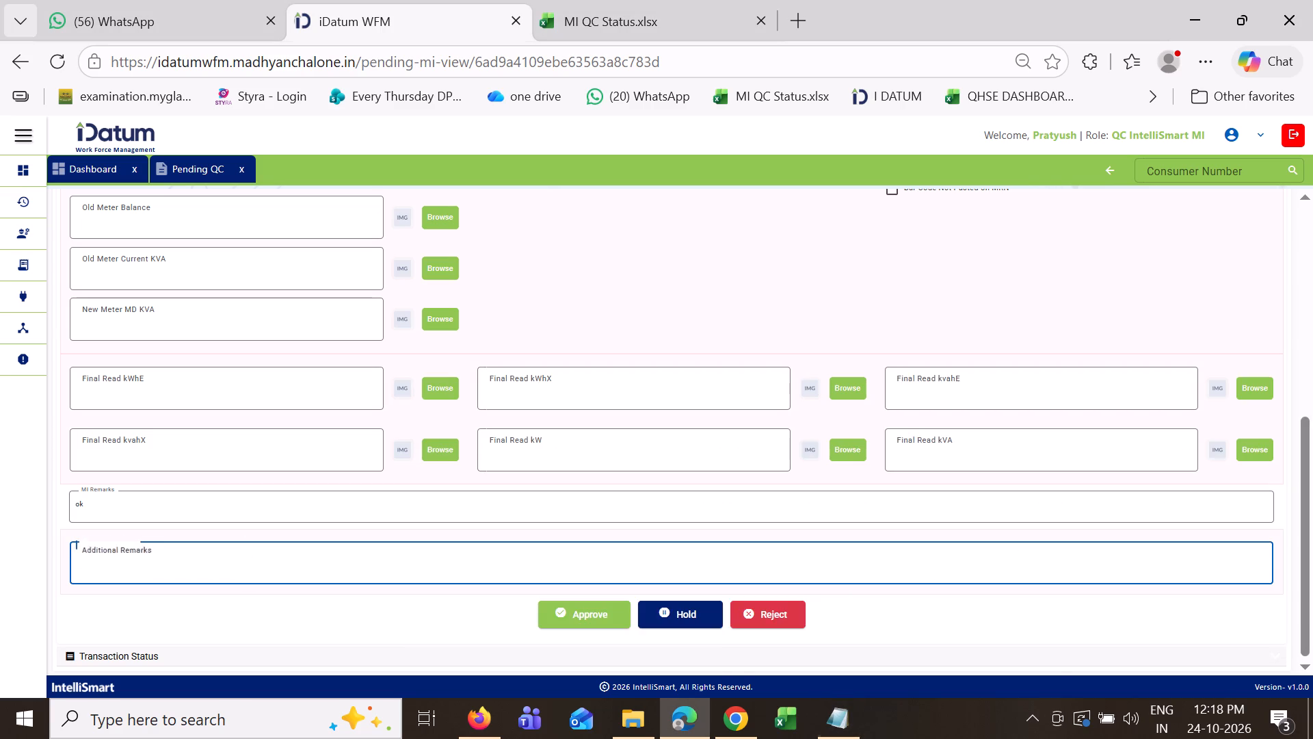
{"action": "key", "text": "ctrl+v"}
{"action": "left_click", "coordinate": [546, 665]}
{"action": "left_click", "coordinate": [640, 428]}
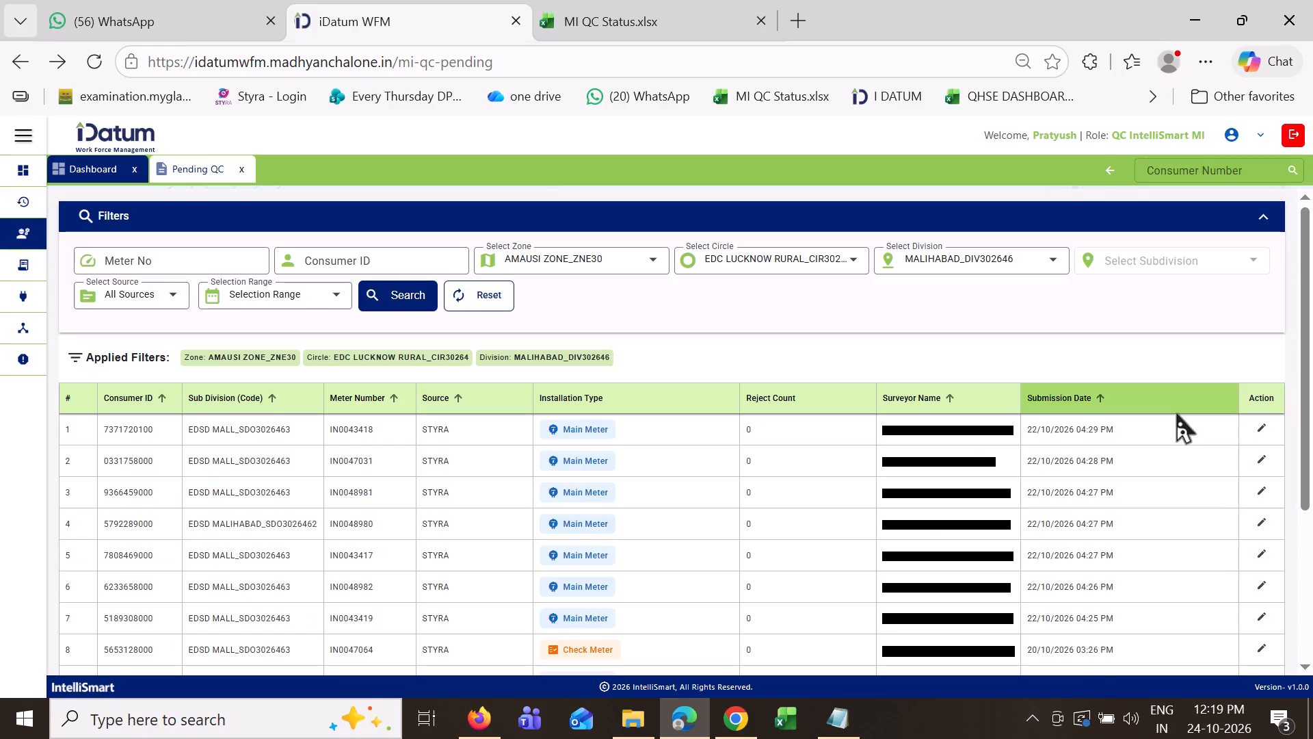
{"action": "left_click", "coordinate": [1263, 421]}
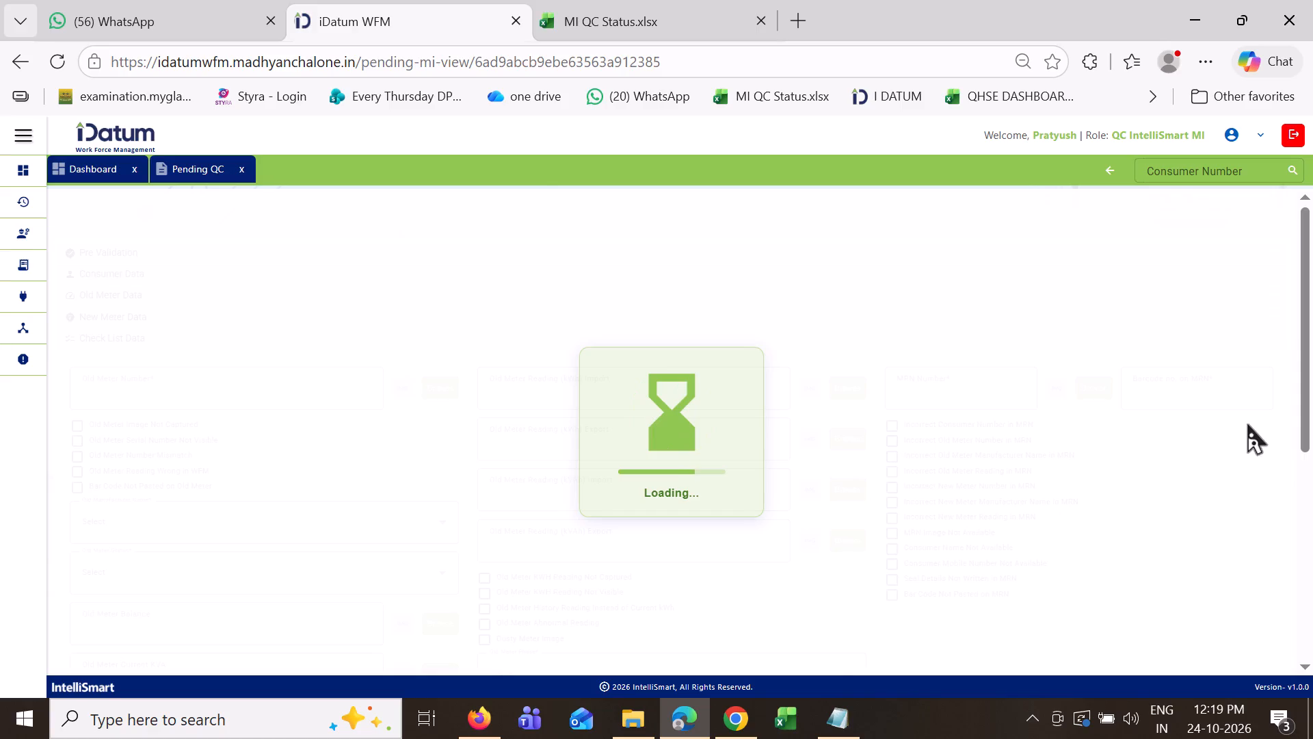
{"action": "left_click", "coordinate": [608, 306]}
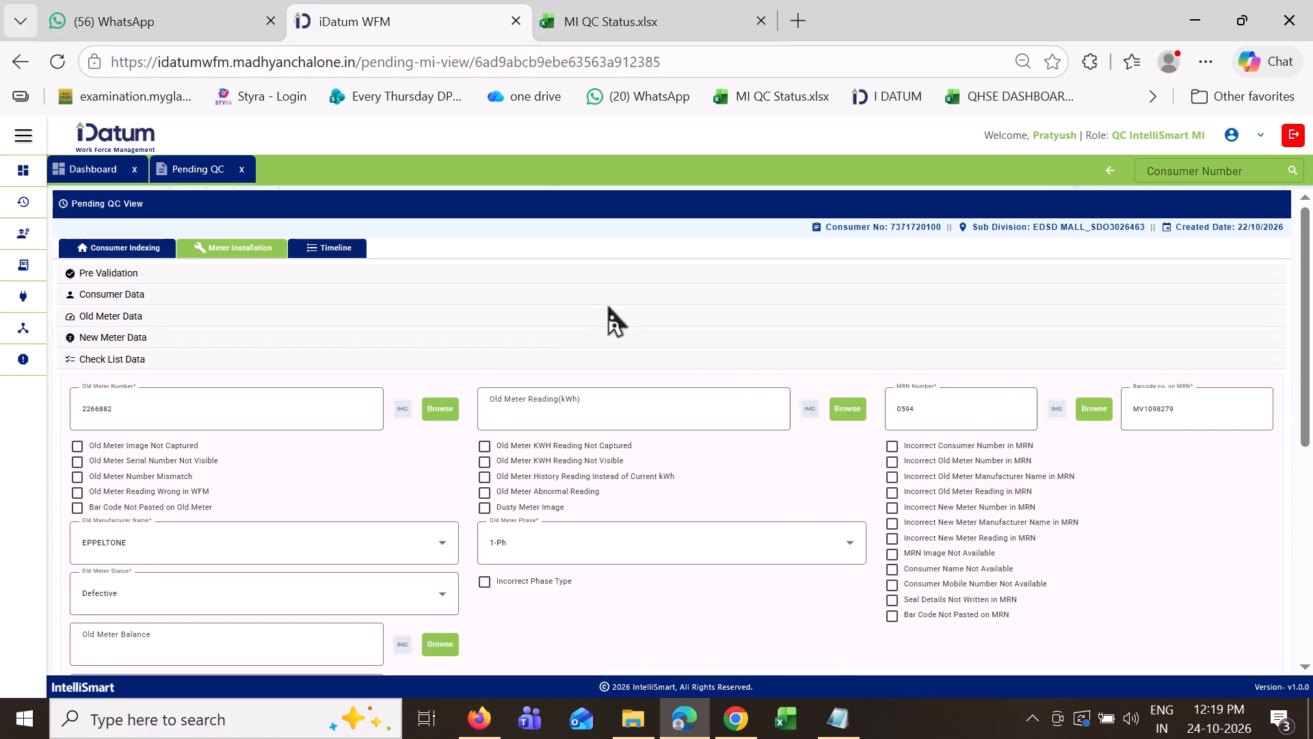
{"action": "left_click", "coordinate": [592, 322]}
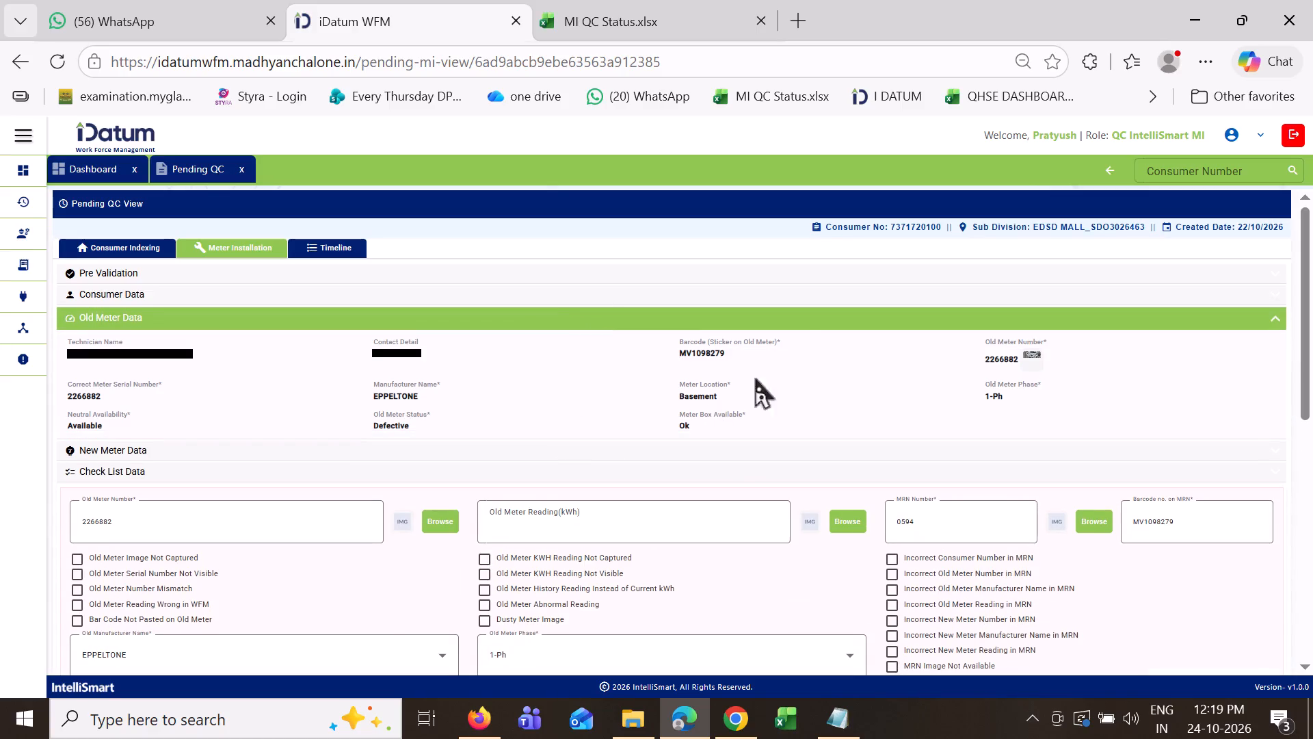
{"action": "left_click", "coordinate": [1036, 352]}
{"action": "triple_click", "coordinate": [610, 567]}
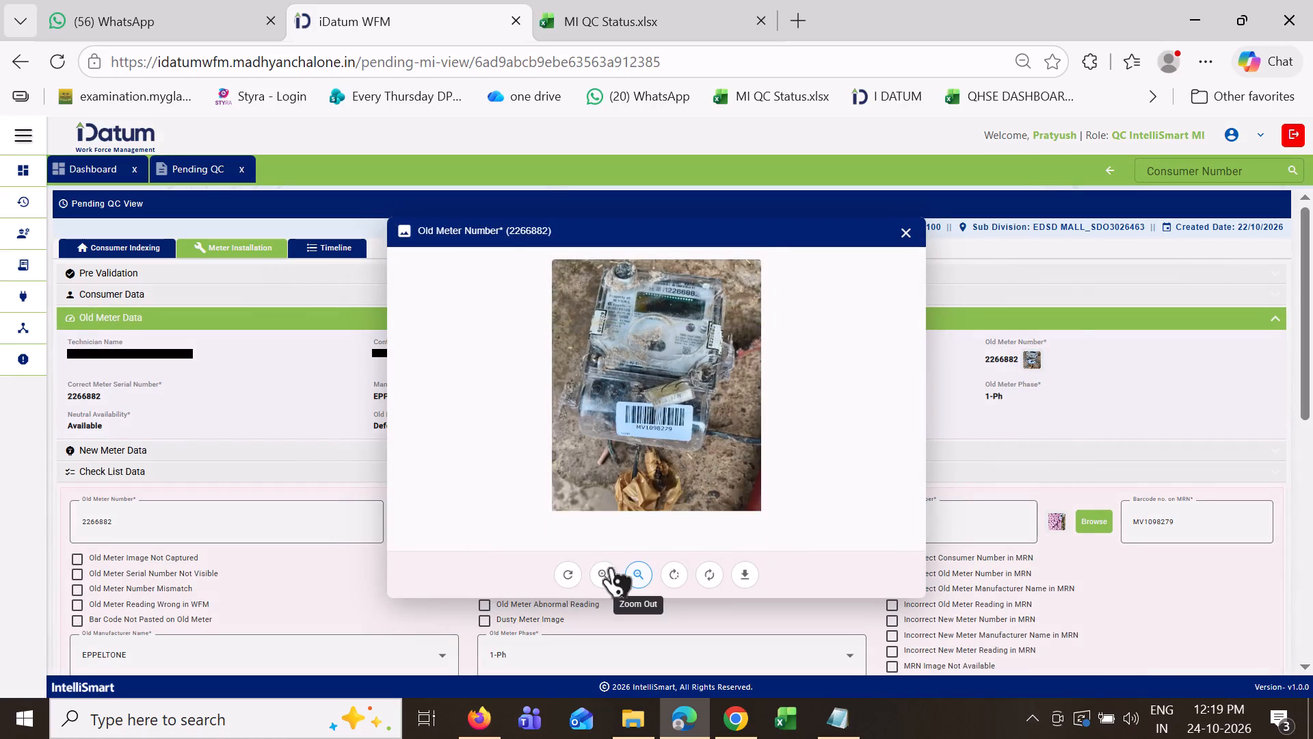
{"action": "triple_click", "coordinate": [610, 567]}
{"action": "left_click_drag", "start_coordinate": [667, 406], "coordinate": [661, 556]}
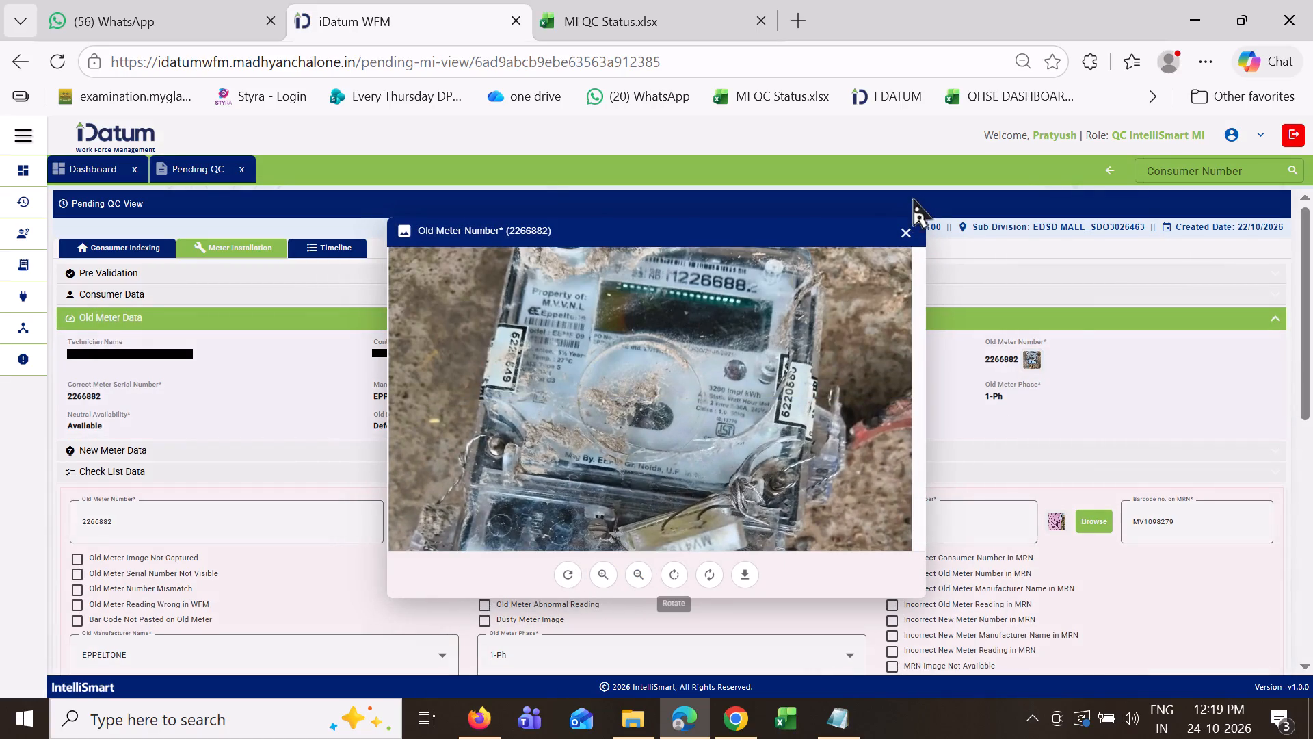
{"action": "left_click", "coordinate": [914, 192]}
{"action": "left_click", "coordinate": [774, 316]}
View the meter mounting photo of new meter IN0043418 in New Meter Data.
{"action": "left_click", "coordinate": [582, 349]}
{"action": "left_click", "coordinate": [561, 336]}
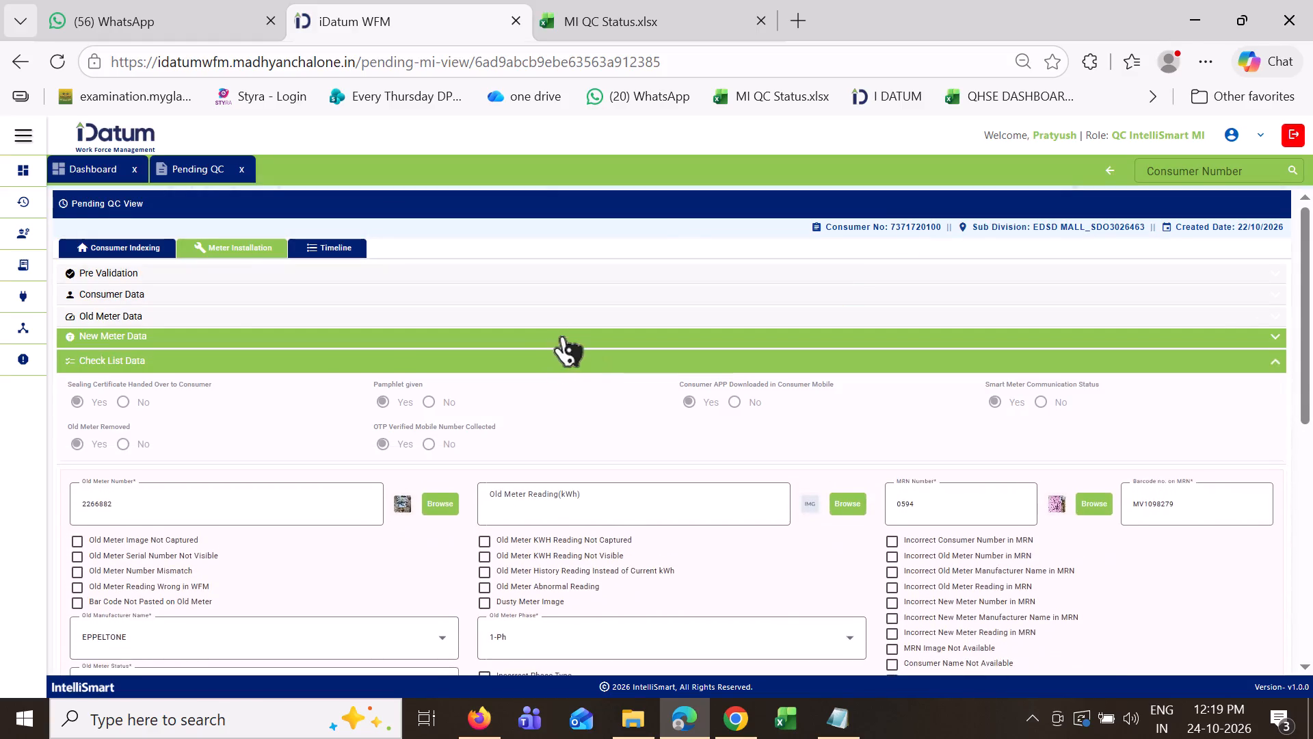
{"action": "left_click", "coordinate": [487, 379]}
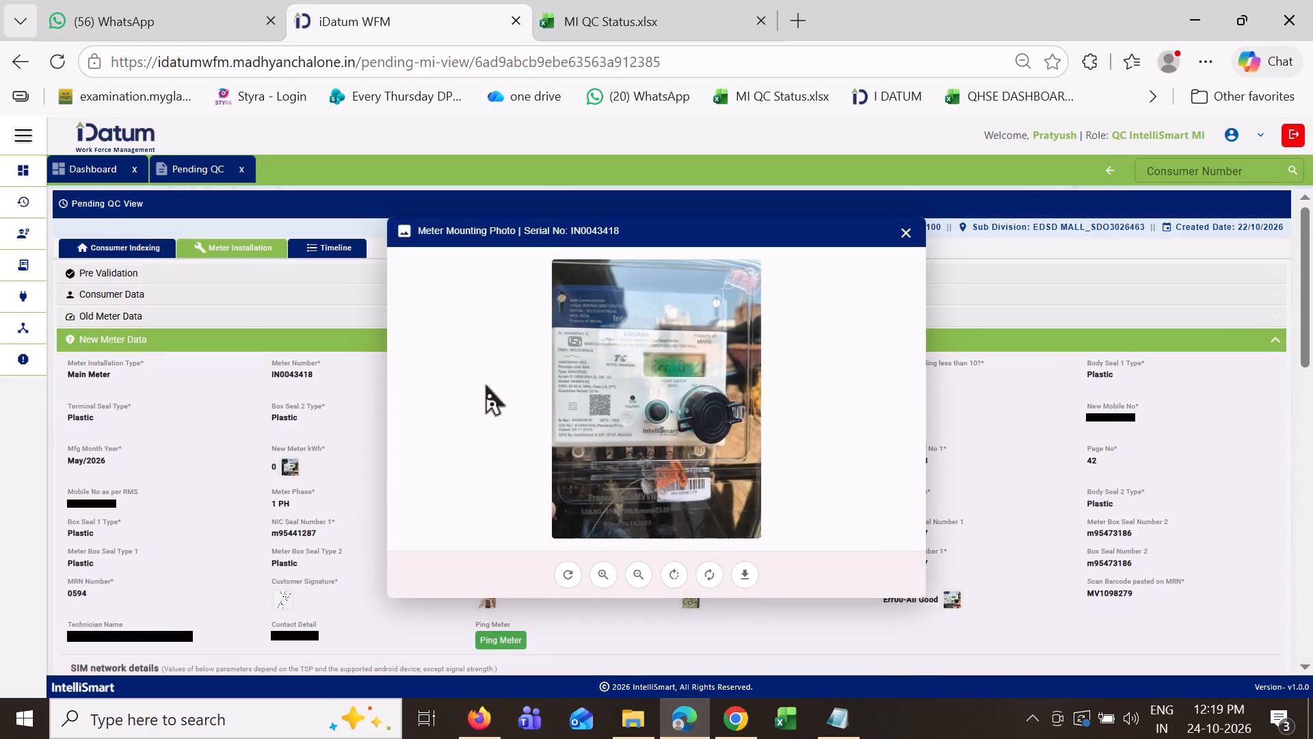
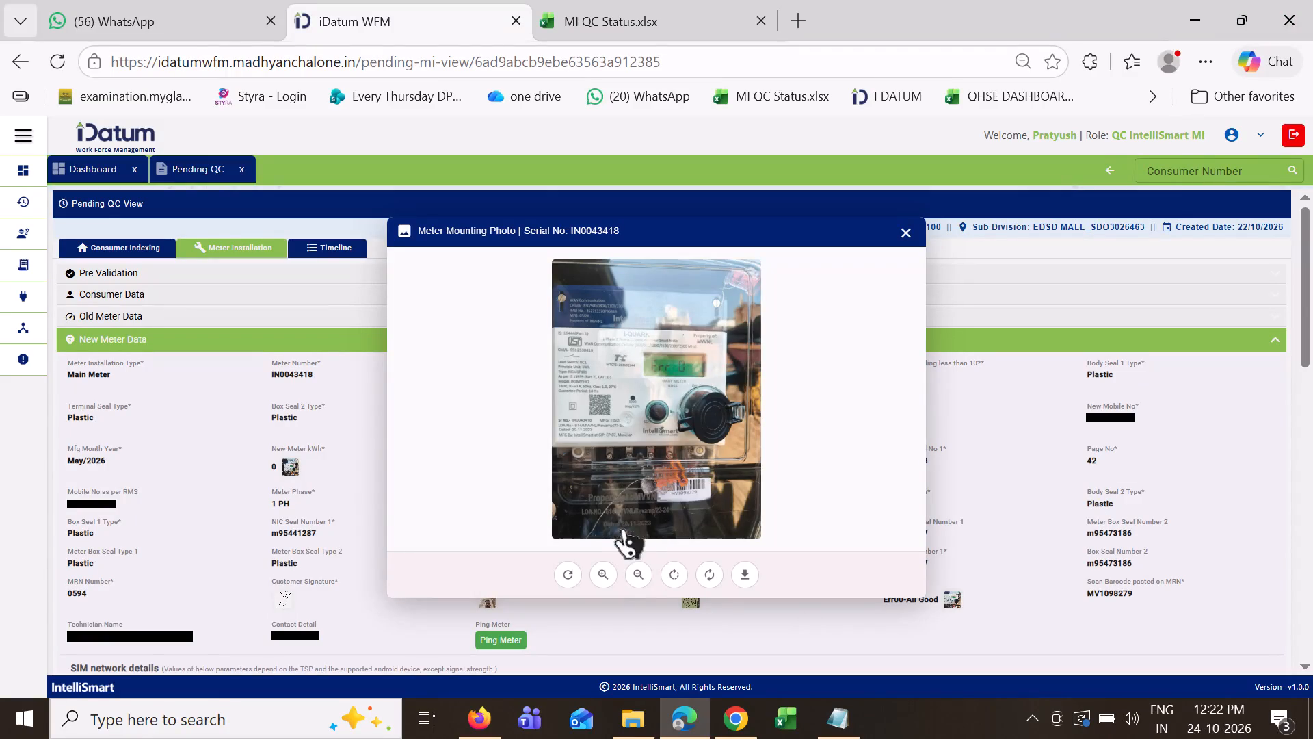
{"action": "left_click", "coordinate": [602, 550]}
{"action": "triple_click", "coordinate": [594, 573]}
{"action": "triple_click", "coordinate": [594, 573]}
{"action": "double_click", "coordinate": [593, 573]}
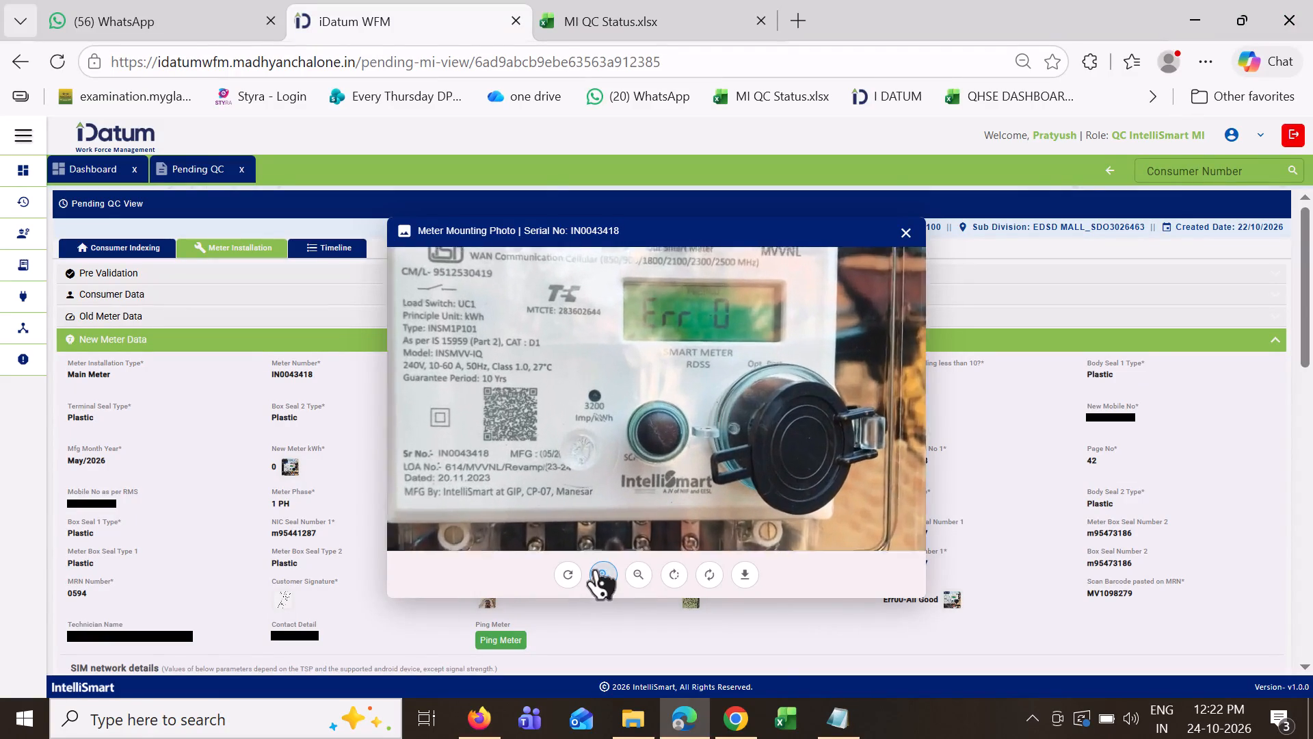
{"action": "left_click_drag", "start_coordinate": [923, 220], "coordinate": [905, 231]}
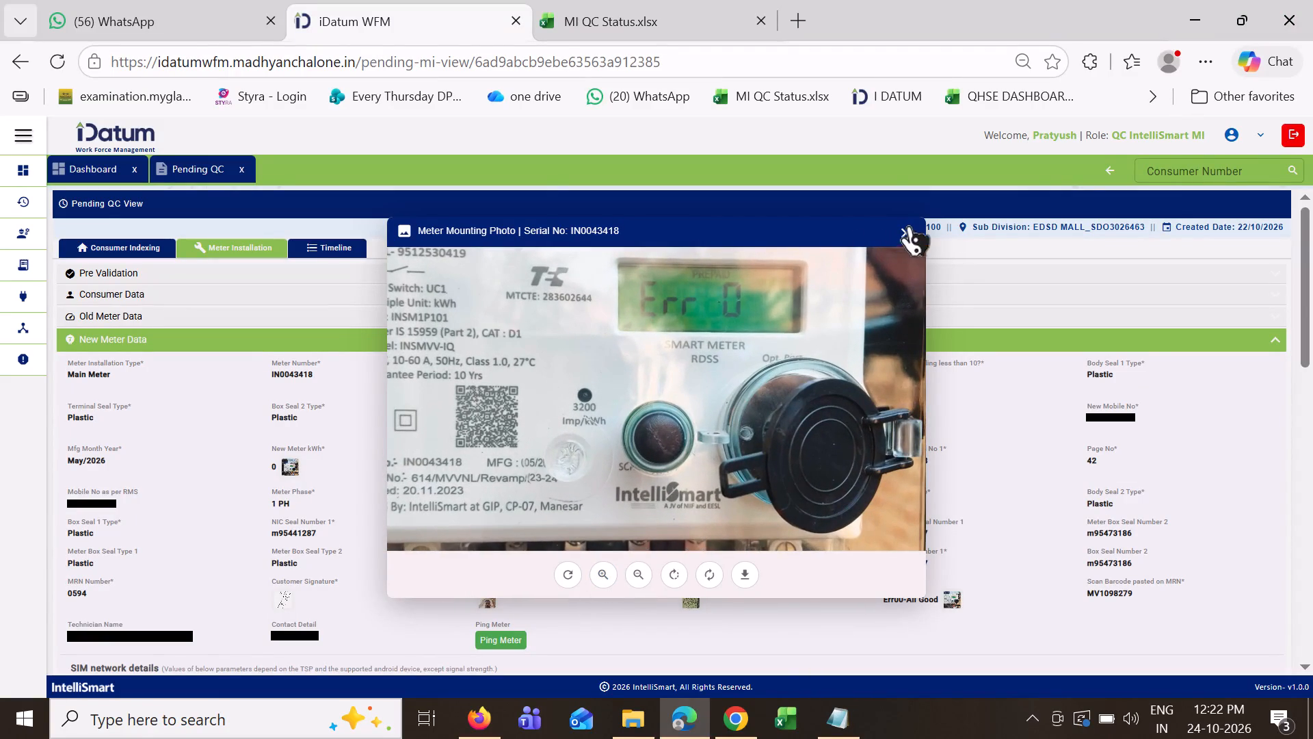
{"action": "left_click", "coordinate": [908, 226]}
Rotate and enlarge the MRN challan photo for MRN 0594 to check its handwritten meter and seal details.
{"action": "left_click", "coordinate": [490, 415]}
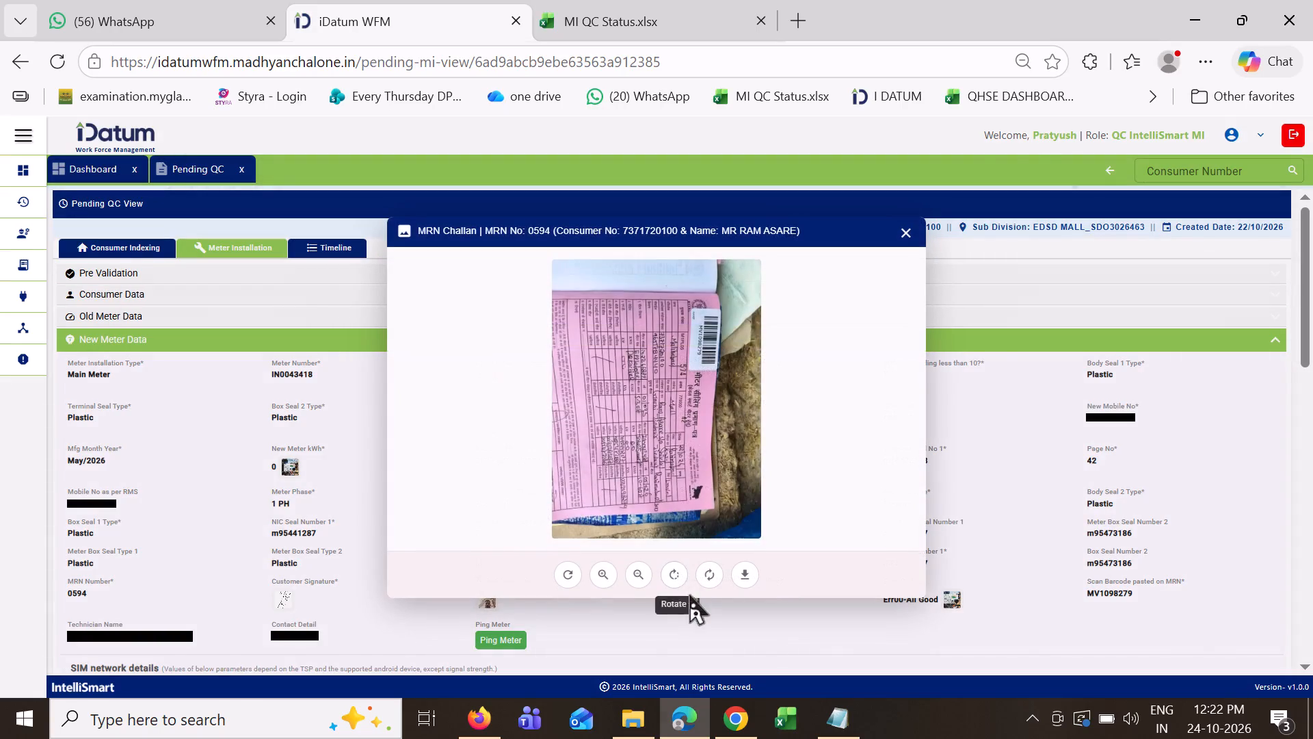
{"action": "double_click", "coordinate": [686, 585]}
{"action": "left_click", "coordinate": [682, 581]}
{"action": "left_click", "coordinate": [620, 580]}
{"action": "triple_click", "coordinate": [605, 580]}
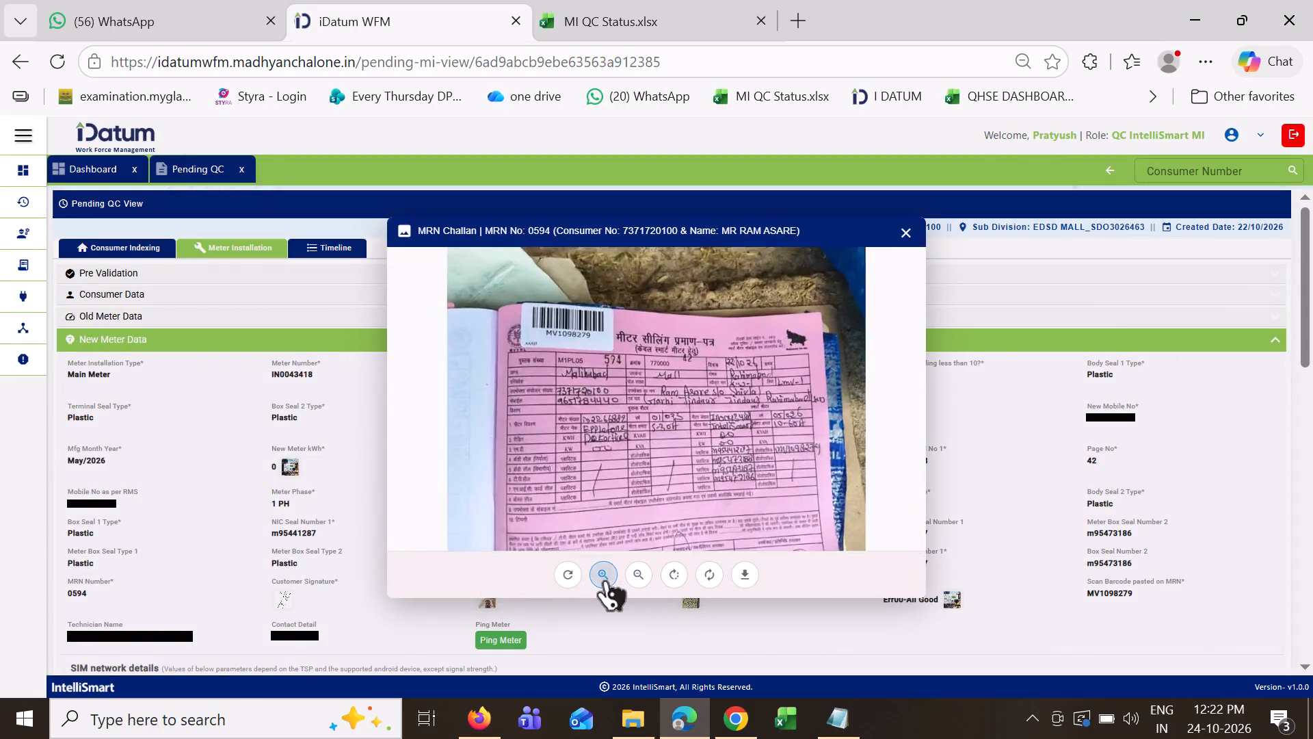
{"action": "triple_click", "coordinate": [605, 580]}
{"action": "left_click", "coordinate": [605, 580]}
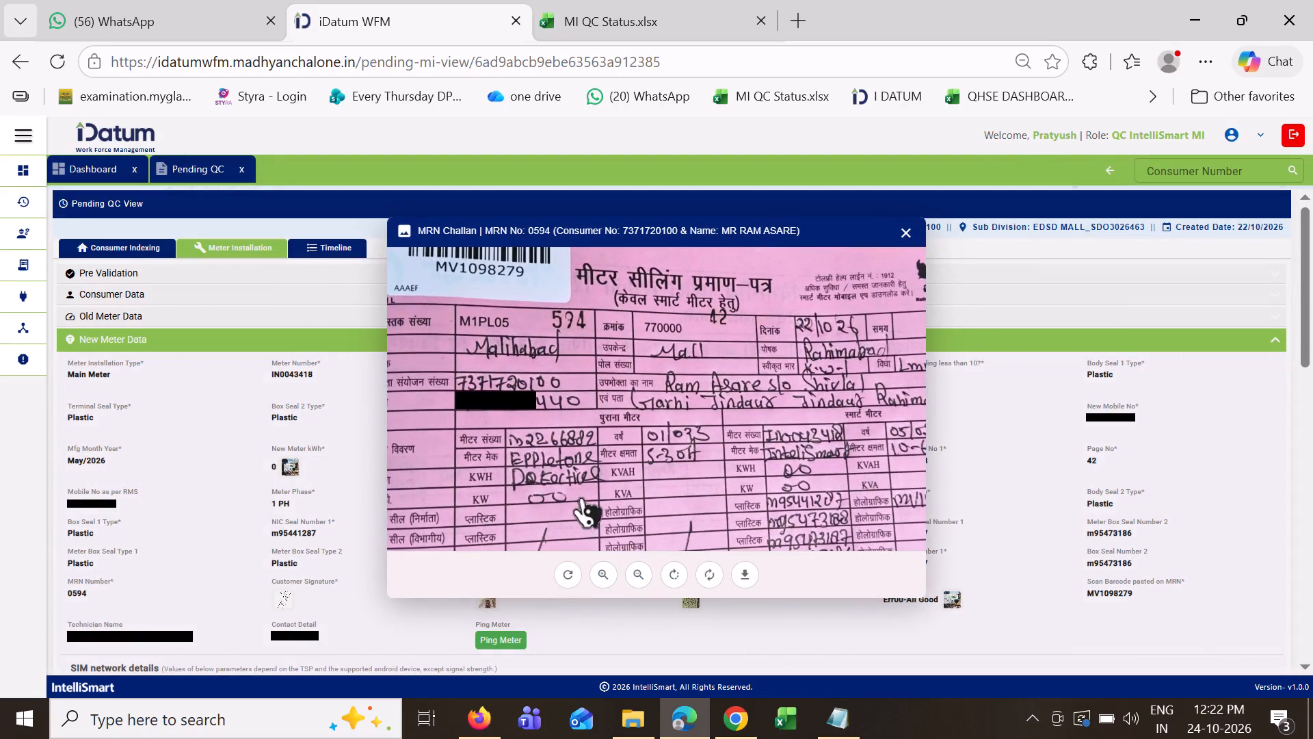
{"action": "left_click", "coordinate": [899, 223]}
{"action": "left_click", "coordinate": [633, 350]}
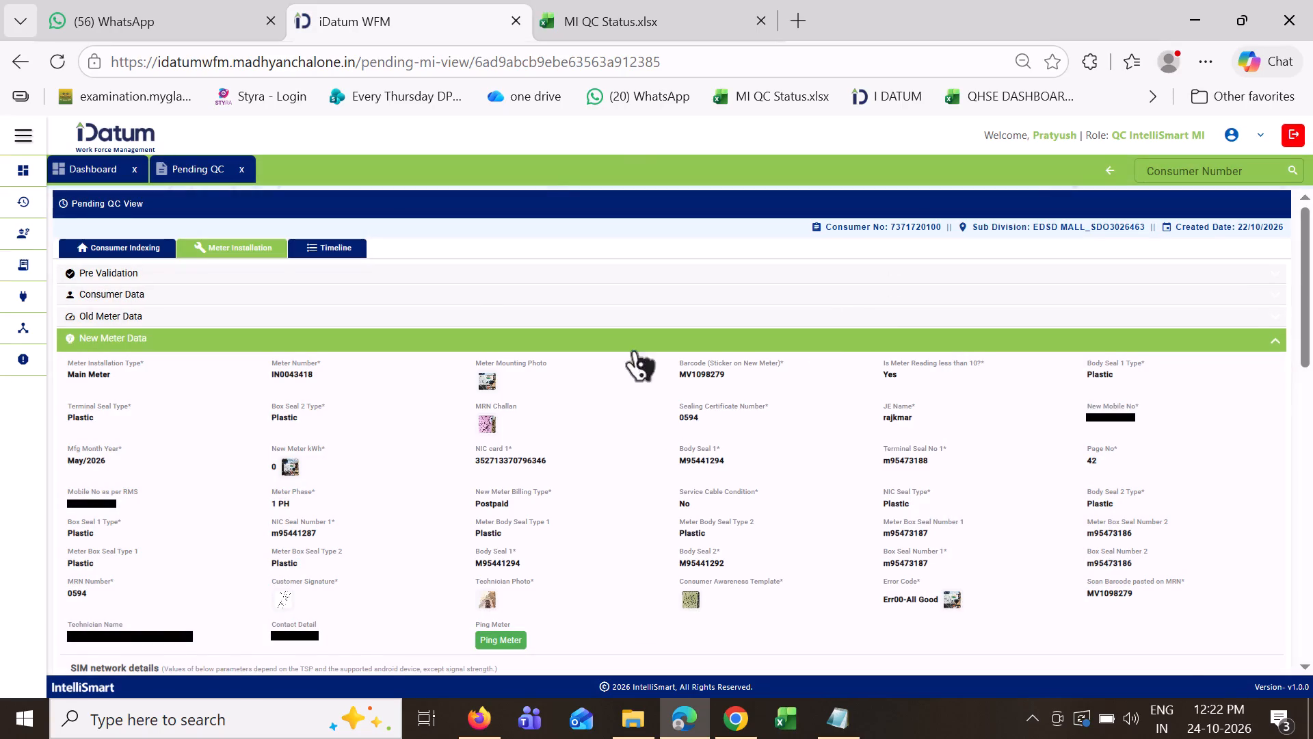
{"action": "scroll", "coordinate": [587, 402], "scroll_direction": "down", "scroll_amount": 5}
{"action": "left_click", "coordinate": [494, 533]}
{"action": "type", "text": "ok"}
{"action": "scroll", "coordinate": [487, 591], "scroll_direction": "down", "scroll_amount": 7}
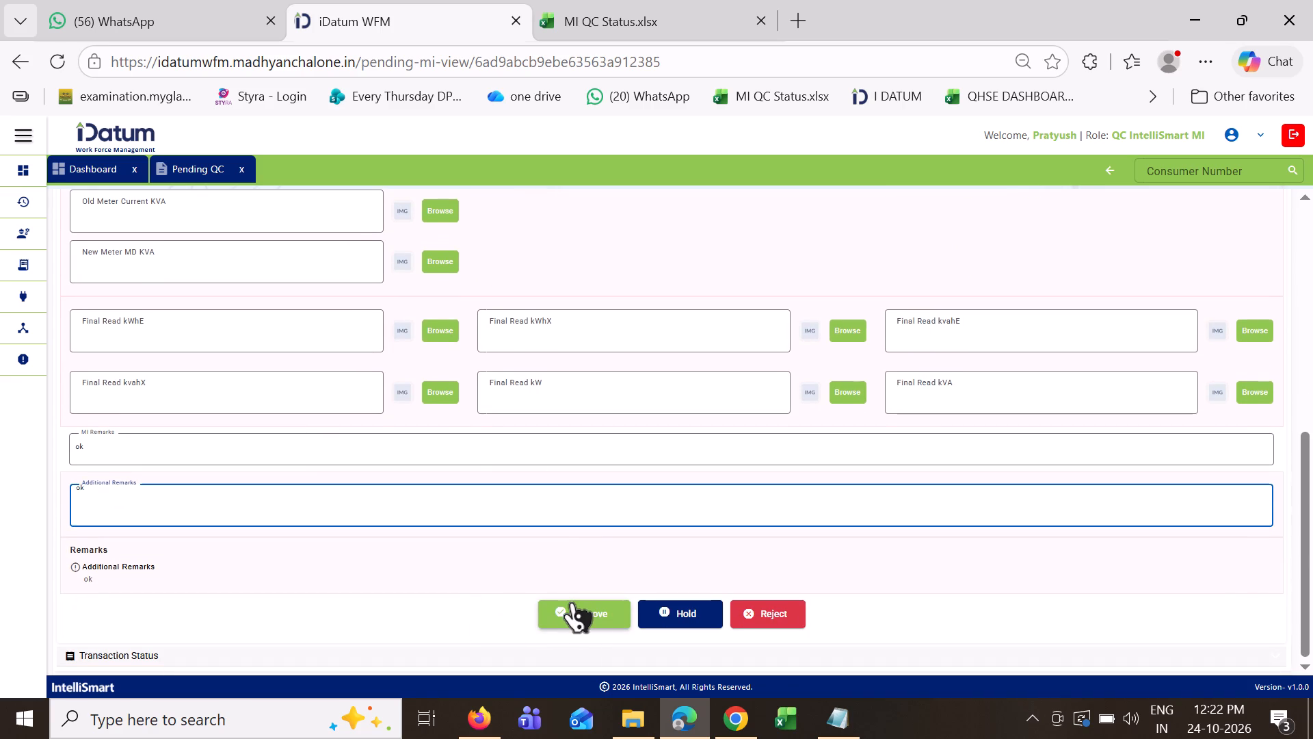
{"action": "left_click", "coordinate": [826, 716]}
{"action": "key", "text": "ctrl+c"}
{"action": "left_click_drag", "start_coordinate": [155, 530], "coordinate": [1, 508]}
{"action": "key", "text": "ctrl+v"}
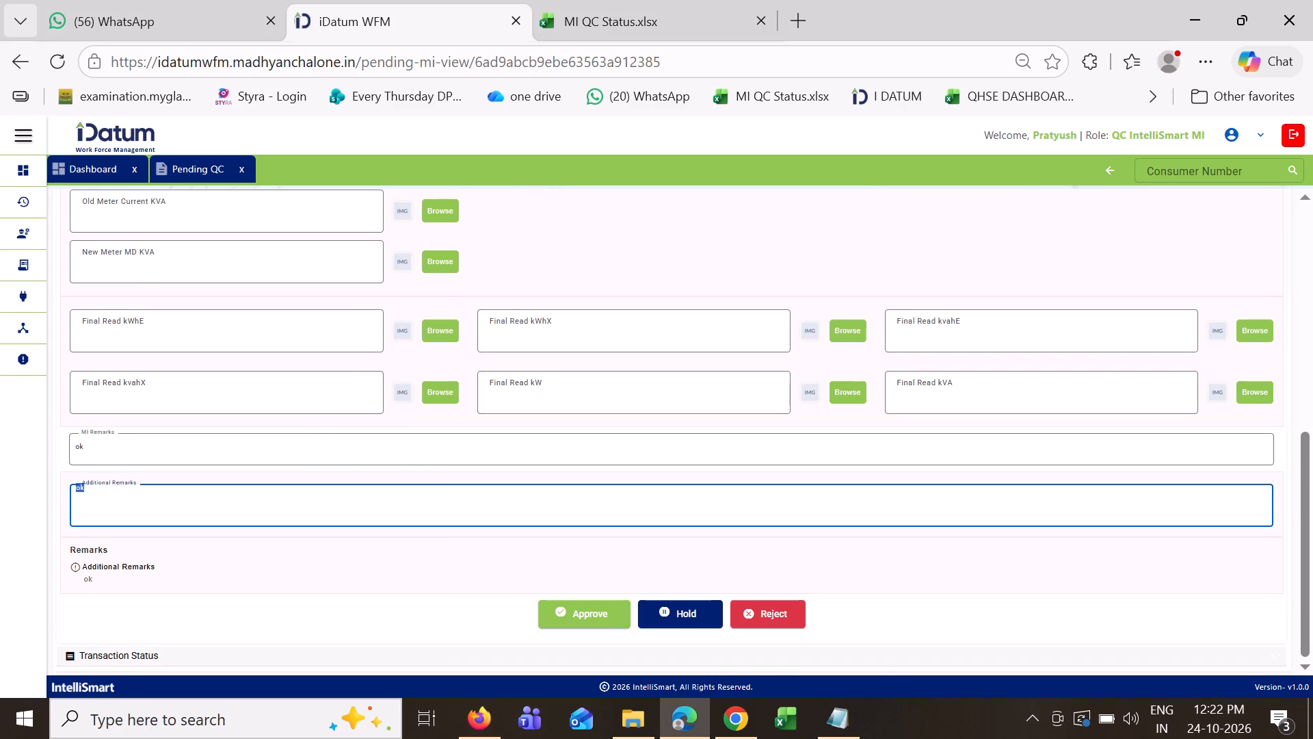
{"action": "left_click", "coordinate": [602, 610]}
{"action": "left_click", "coordinate": [641, 410]}
{"action": "left_click", "coordinate": [637, 430]}
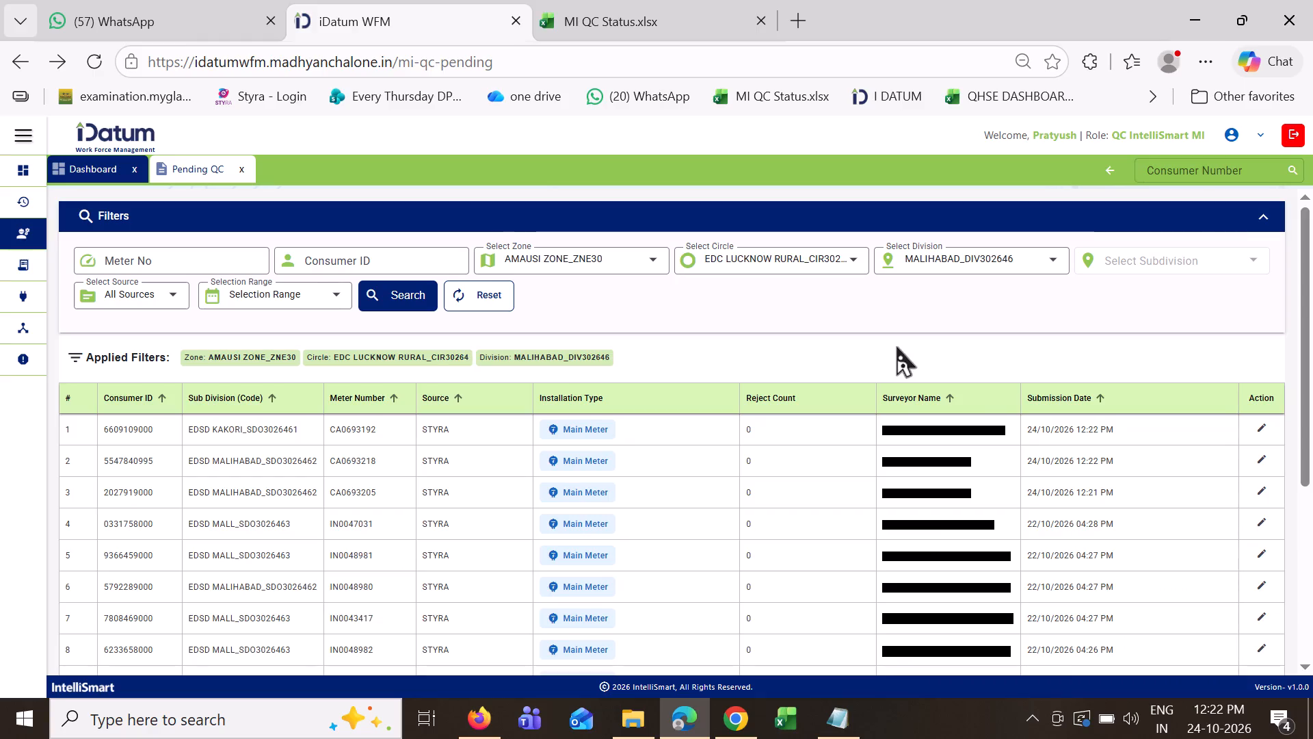
{"action": "left_click", "coordinate": [1256, 428]}
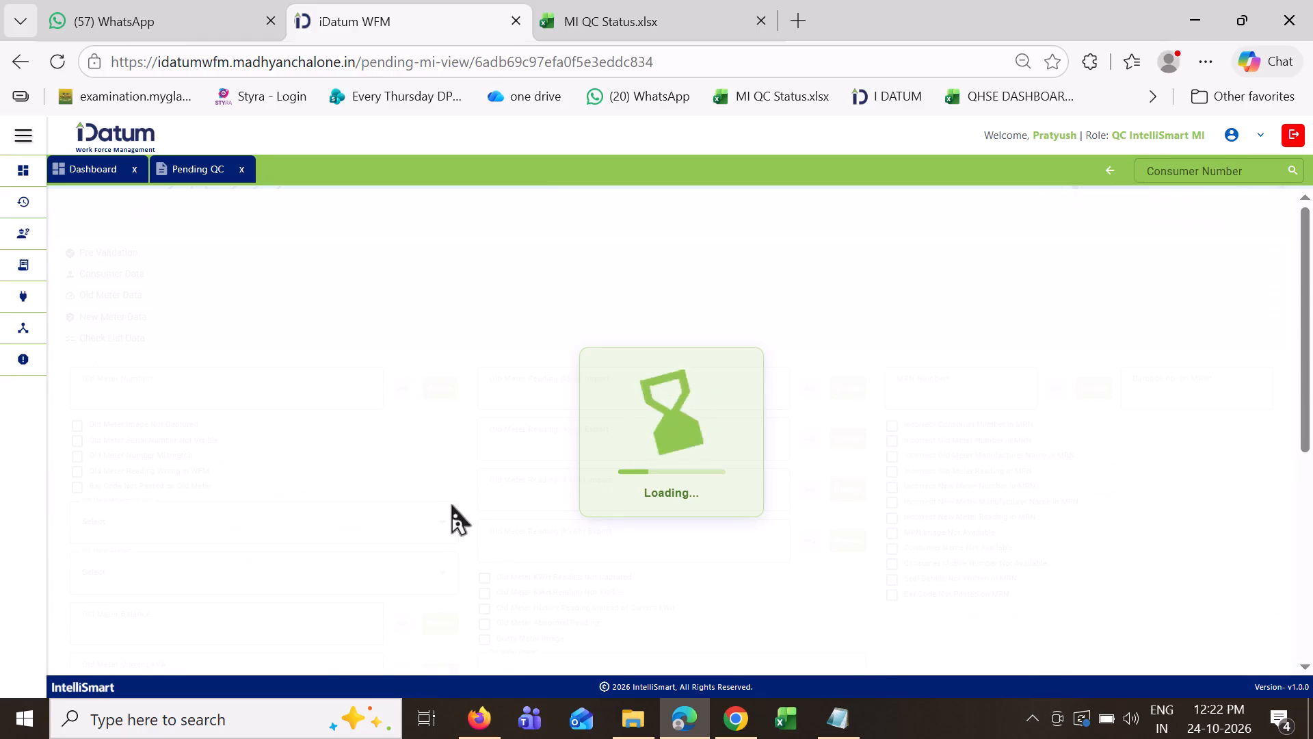
{"action": "left_click", "coordinate": [350, 322]}
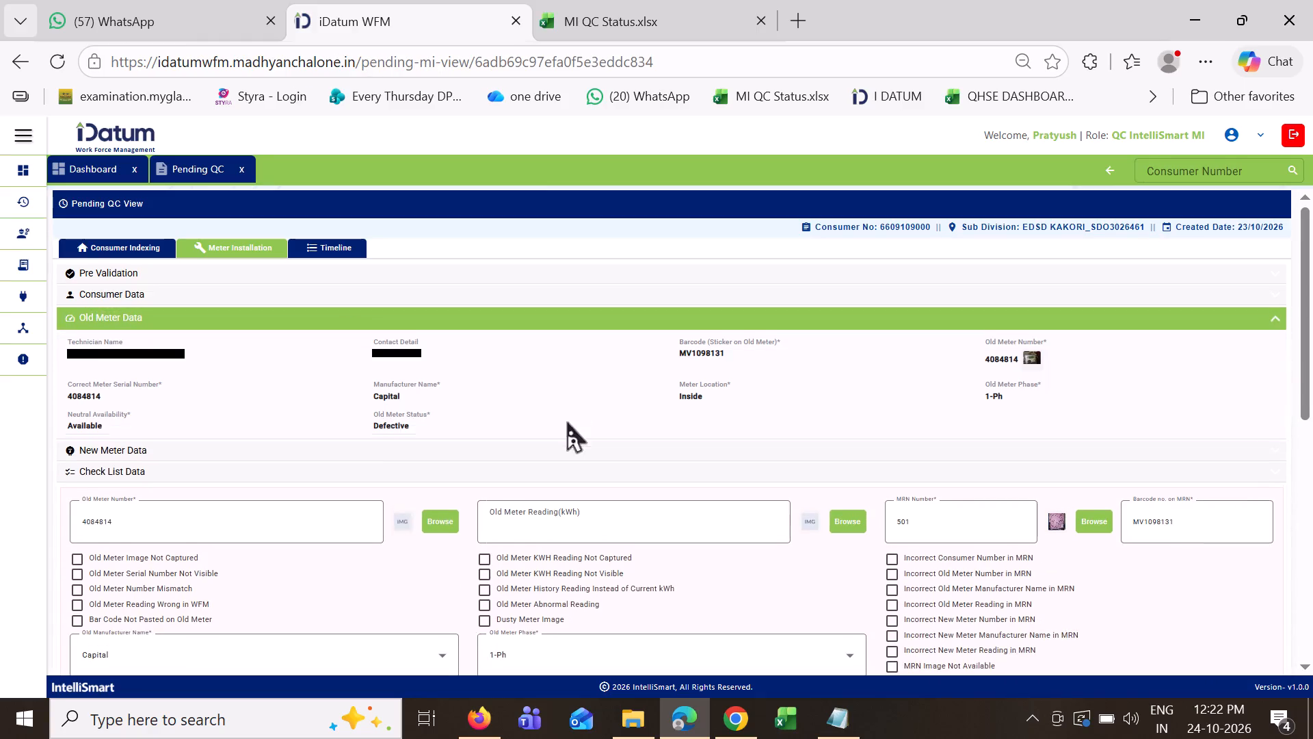
{"action": "left_click", "coordinate": [1037, 357]}
{"action": "triple_click", "coordinate": [604, 586]}
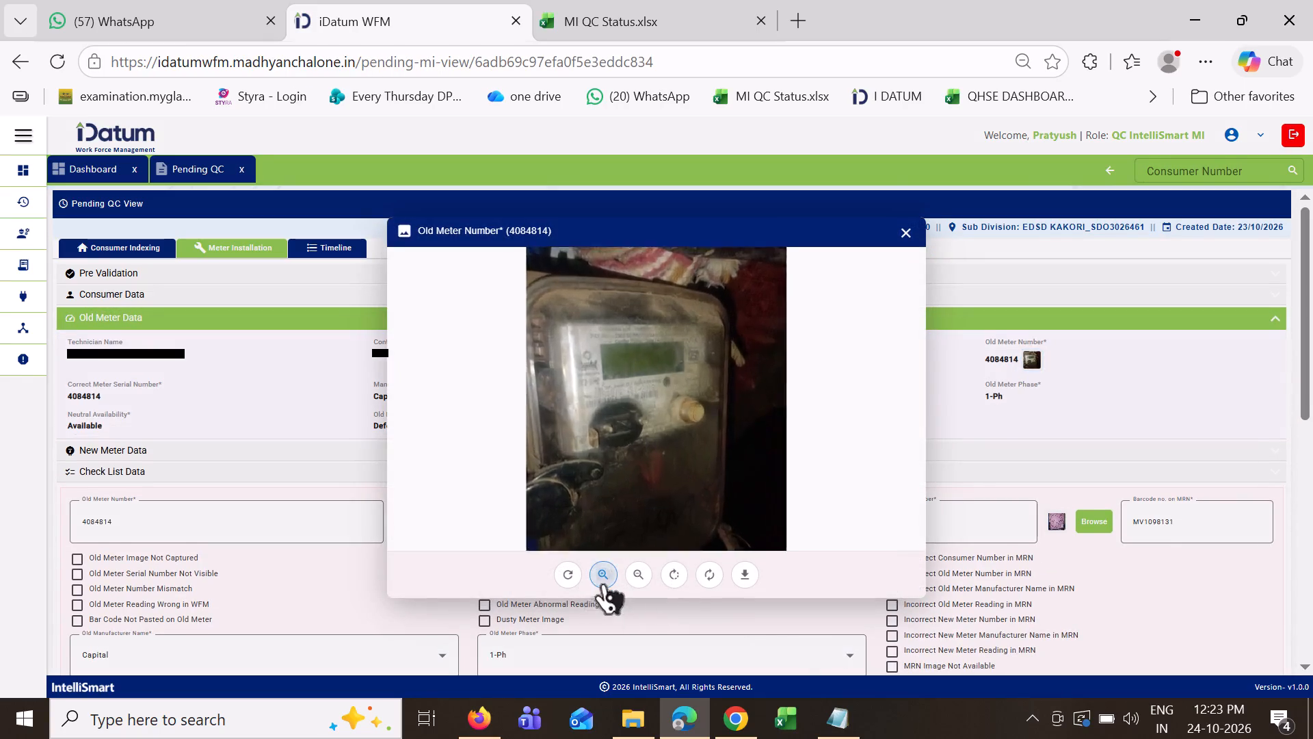
{"action": "triple_click", "coordinate": [602, 584]}
{"action": "triple_click", "coordinate": [602, 584]}
{"action": "left_click", "coordinate": [602, 584]}
{"action": "left_click_drag", "start_coordinate": [624, 467], "coordinate": [650, 471]}
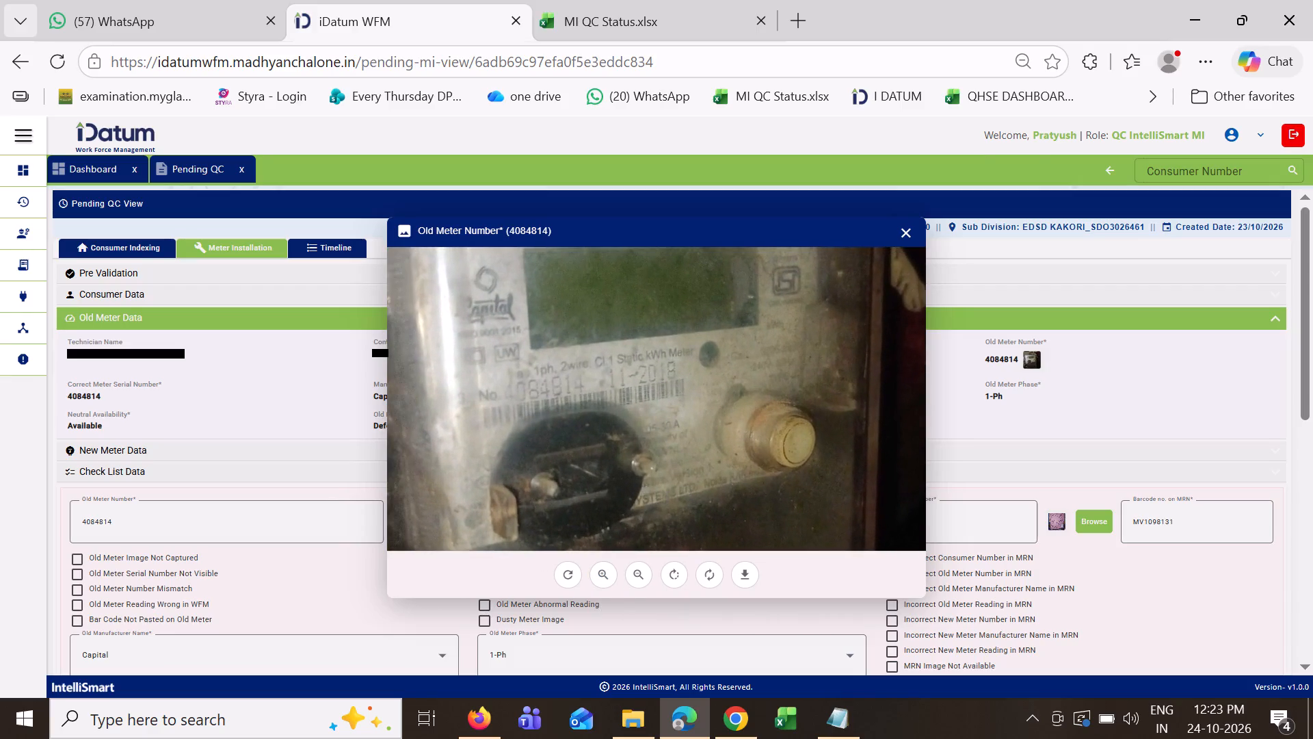
{"action": "left_click_drag", "start_coordinate": [650, 471], "coordinate": [651, 471]}
{"action": "left_click", "coordinate": [906, 231]}
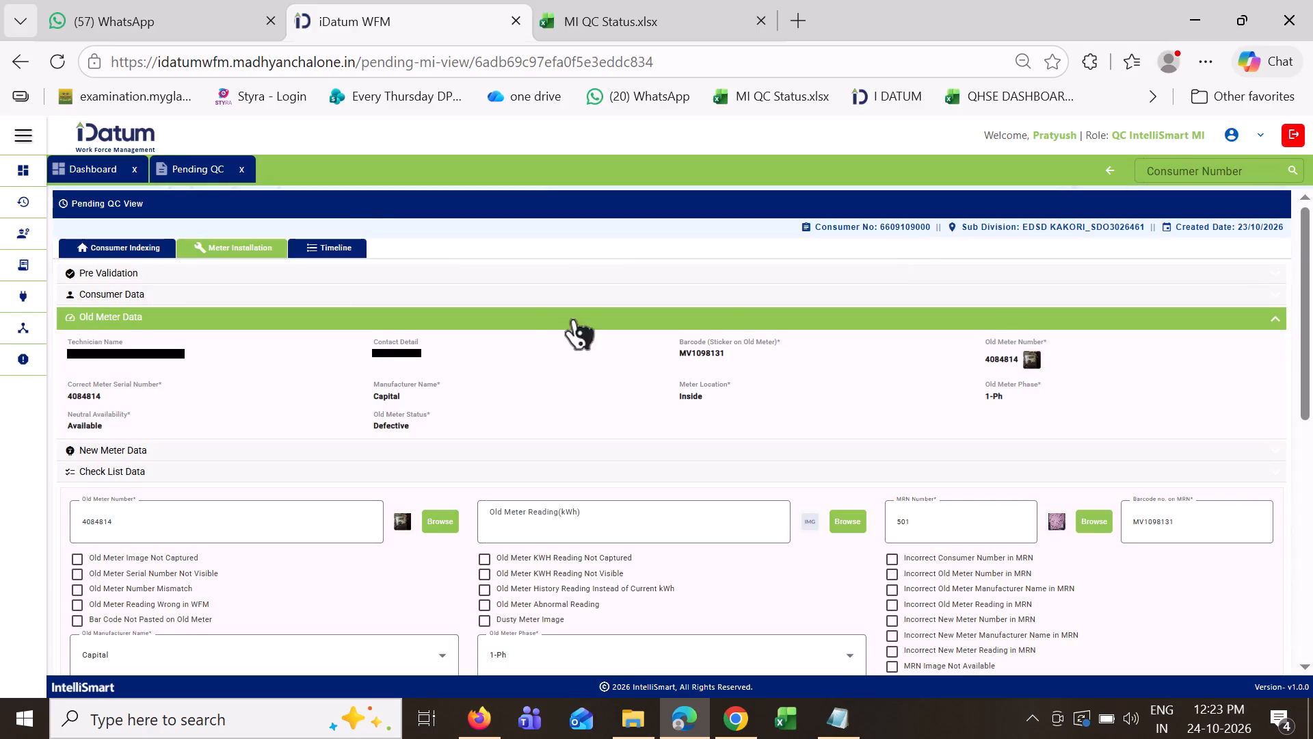
{"action": "left_click", "coordinate": [572, 319]}
{"action": "left_click", "coordinate": [467, 343]}
{"action": "left_click", "coordinate": [487, 379]}
{"action": "double_click", "coordinate": [595, 565]}
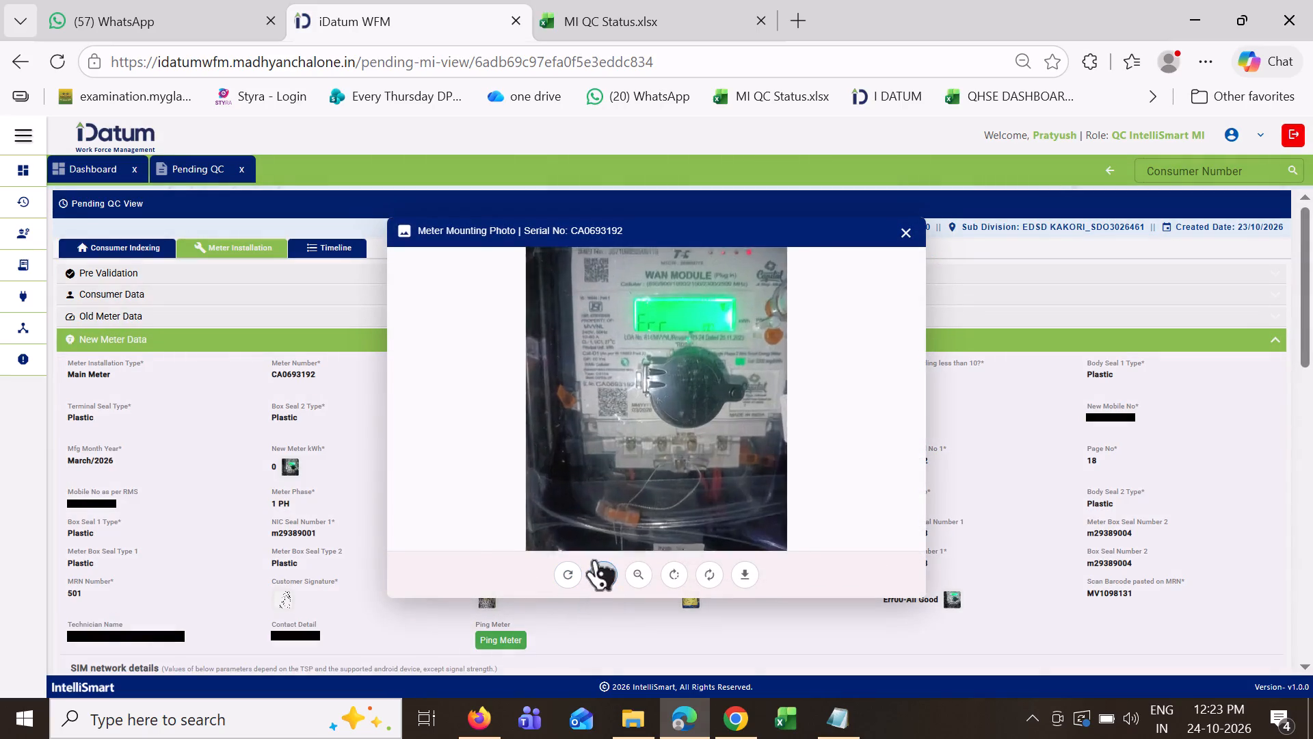
{"action": "triple_click", "coordinate": [594, 560]}
{"action": "double_click", "coordinate": [594, 556]}
{"action": "left_click_drag", "start_coordinate": [618, 471], "coordinate": [635, 467]}
{"action": "left_click", "coordinate": [901, 235]}
Rotate and enlarge the MRN challan photo for MRN 501 to check its old and new meter details.
{"action": "left_click", "coordinate": [496, 438]}
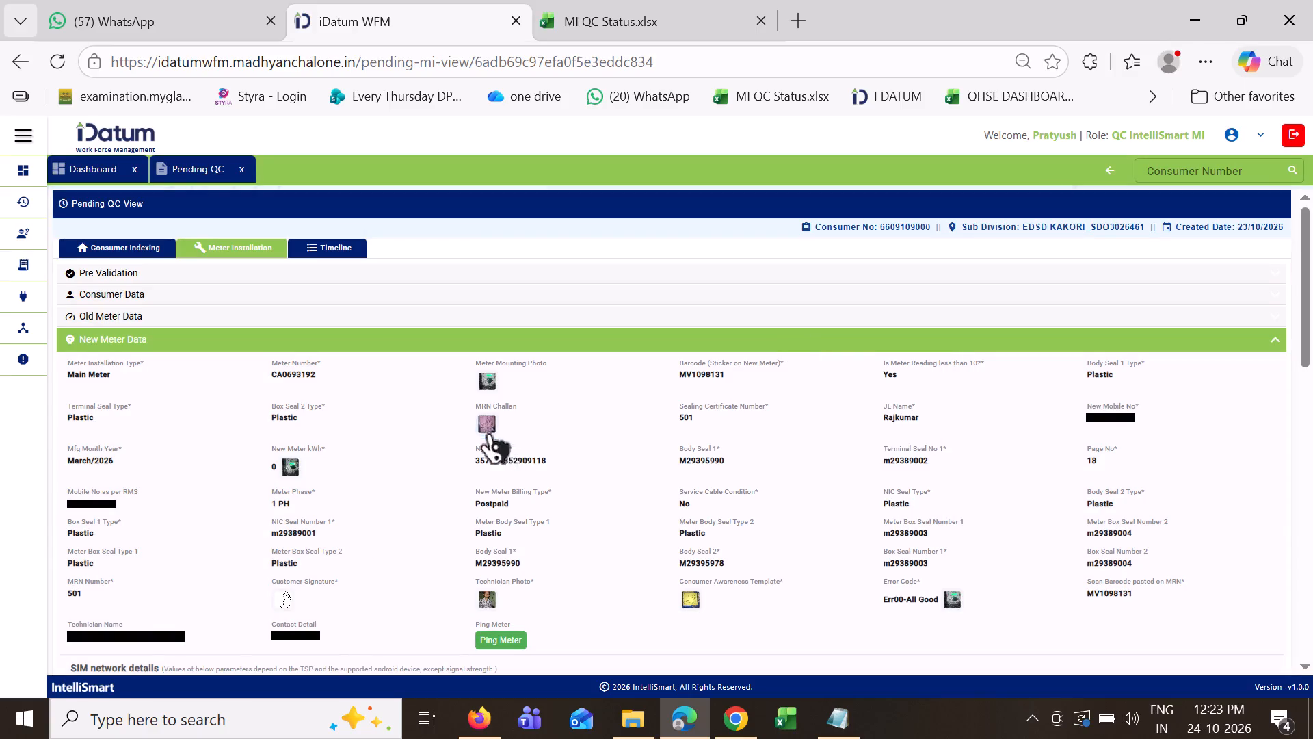
{"action": "left_click", "coordinate": [488, 430]}
{"action": "triple_click", "coordinate": [662, 561]}
{"action": "triple_click", "coordinate": [585, 558]}
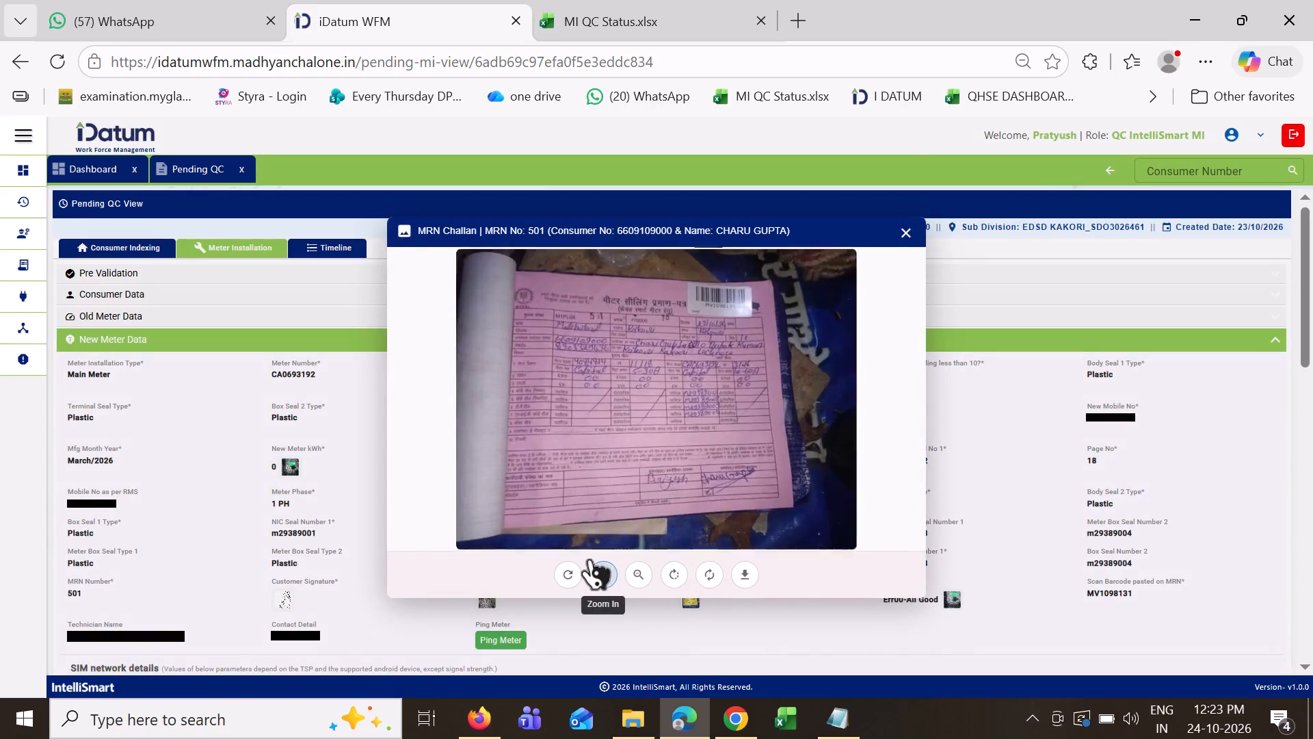
{"action": "triple_click", "coordinate": [589, 559]}
{"action": "left_click", "coordinate": [589, 559]}
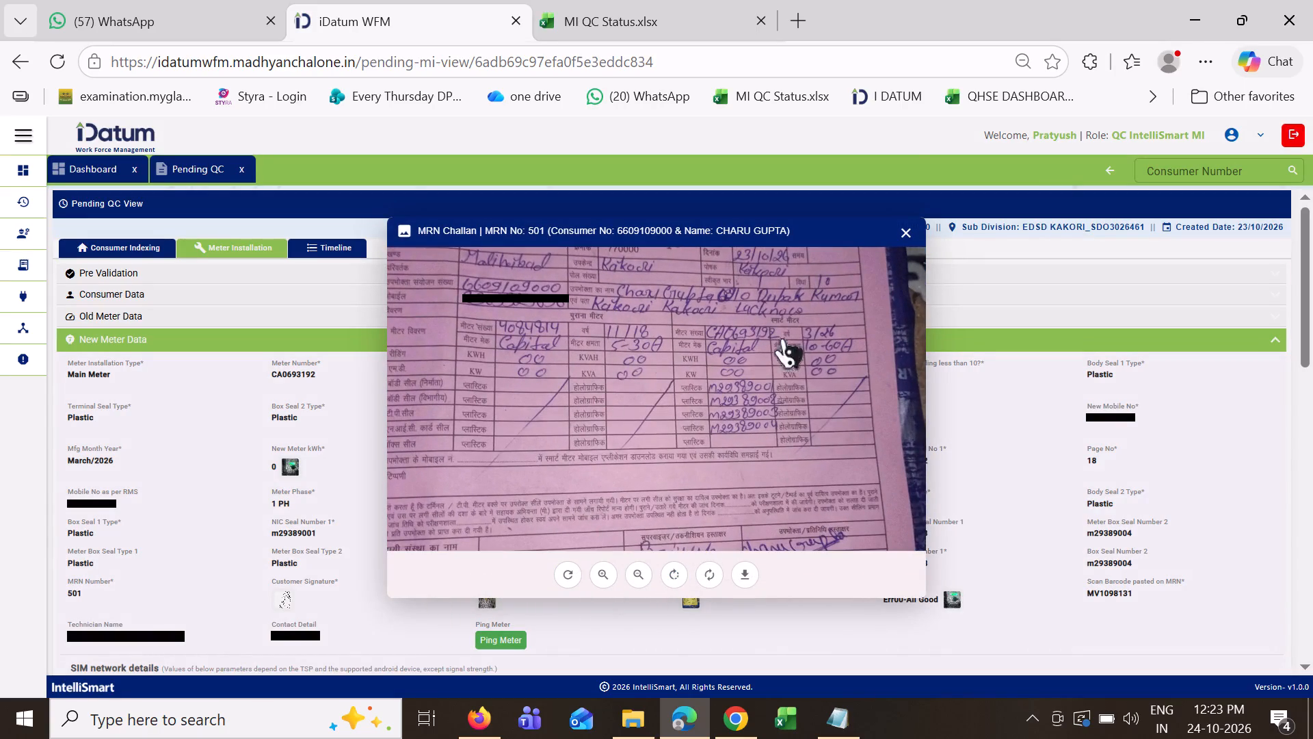
{"action": "left_click", "coordinate": [858, 244]}
{"action": "left_click", "coordinate": [894, 228]}
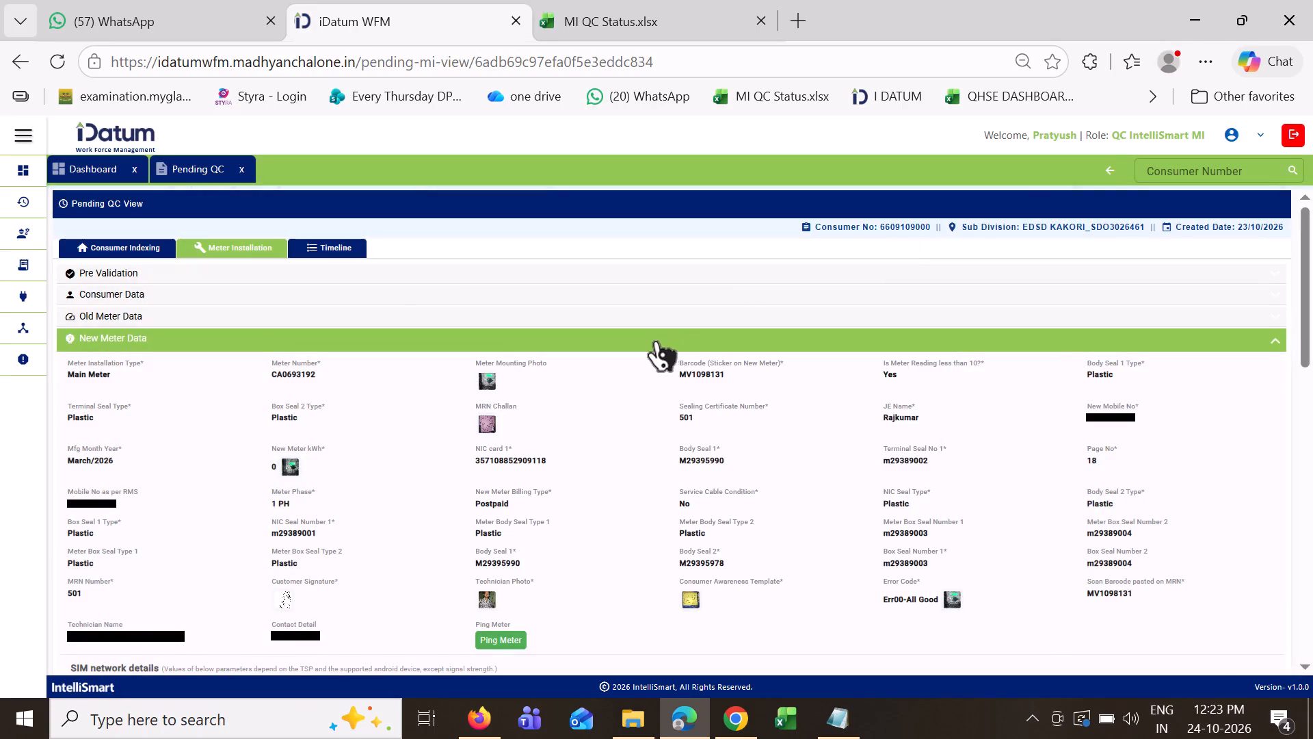
{"action": "left_click", "coordinate": [655, 341]}
{"action": "scroll", "coordinate": [658, 348], "scroll_direction": "down", "scroll_amount": 5}
{"action": "left_click", "coordinate": [393, 554]}
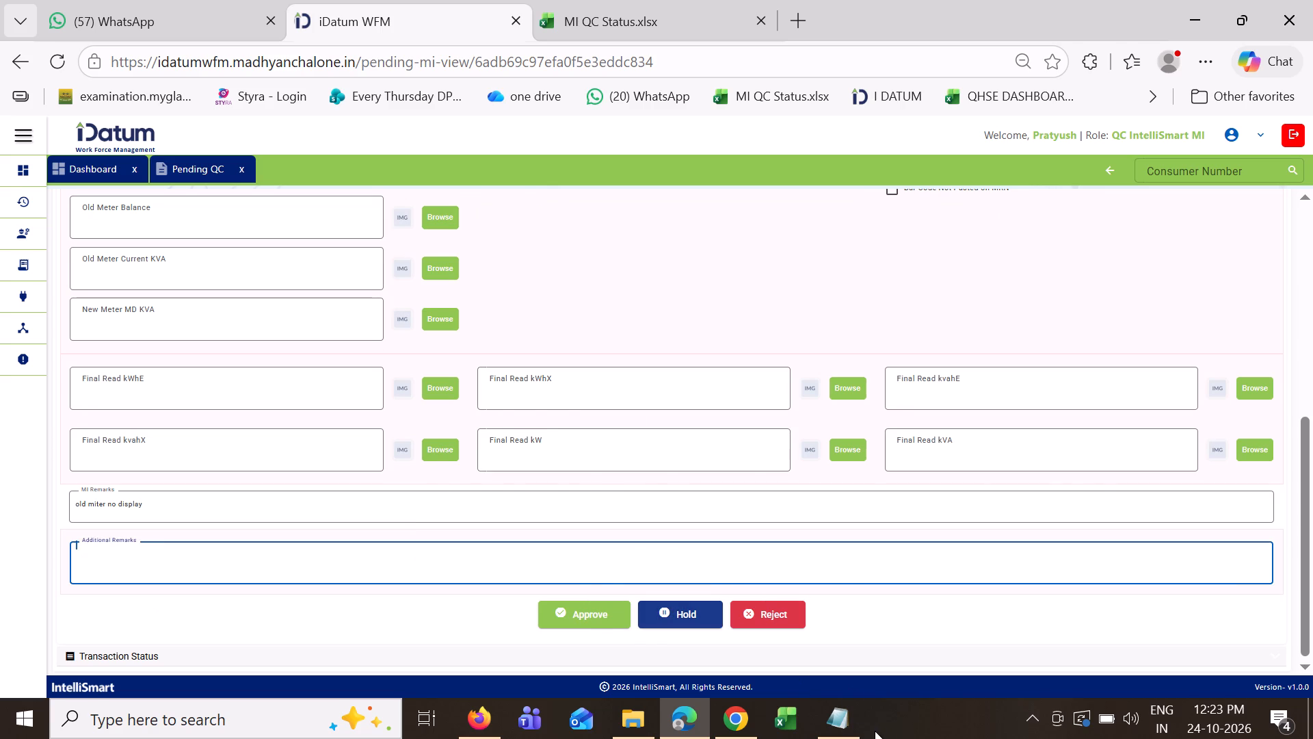
{"action": "left_click", "coordinate": [858, 733]}
{"action": "key", "text": "ctrl+c"}
{"action": "left_click", "coordinate": [122, 558], "text": "ctrl"}
{"action": "key", "text": "ctrl+v"}
{"action": "left_click", "coordinate": [549, 657]}
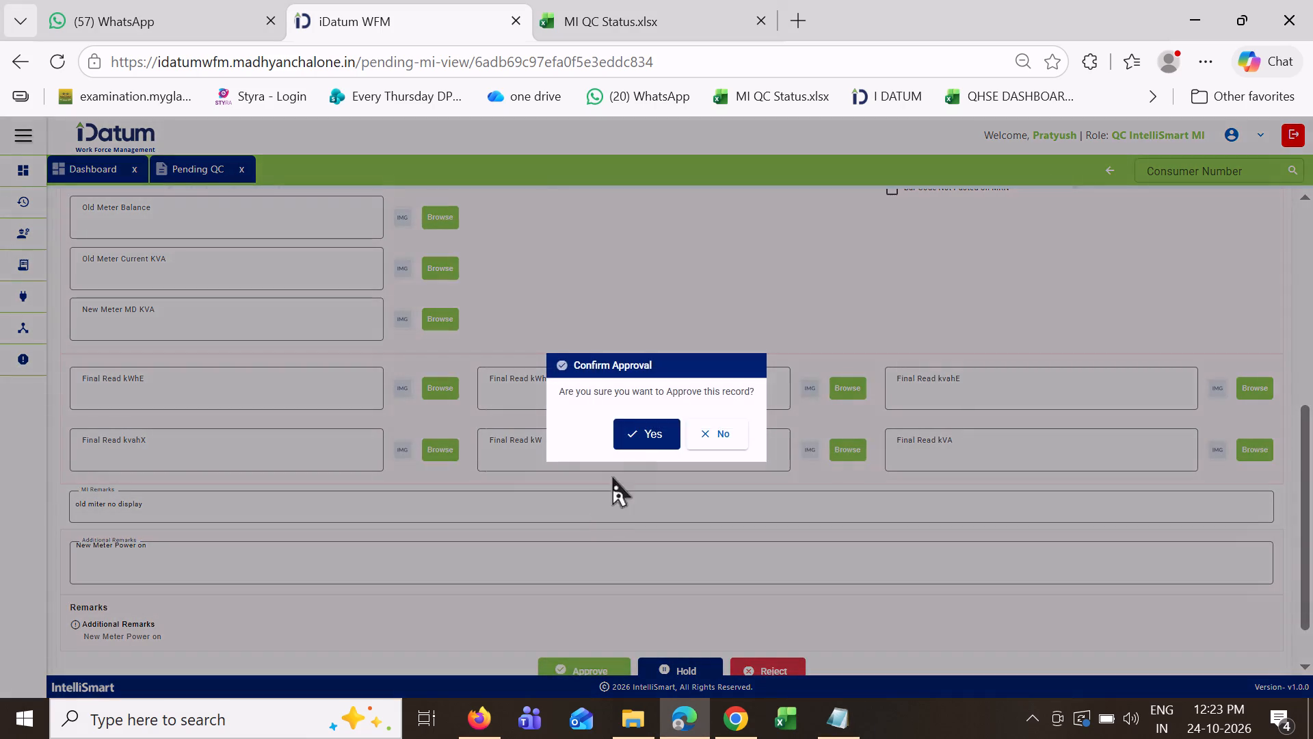
{"action": "left_click", "coordinate": [637, 442]}
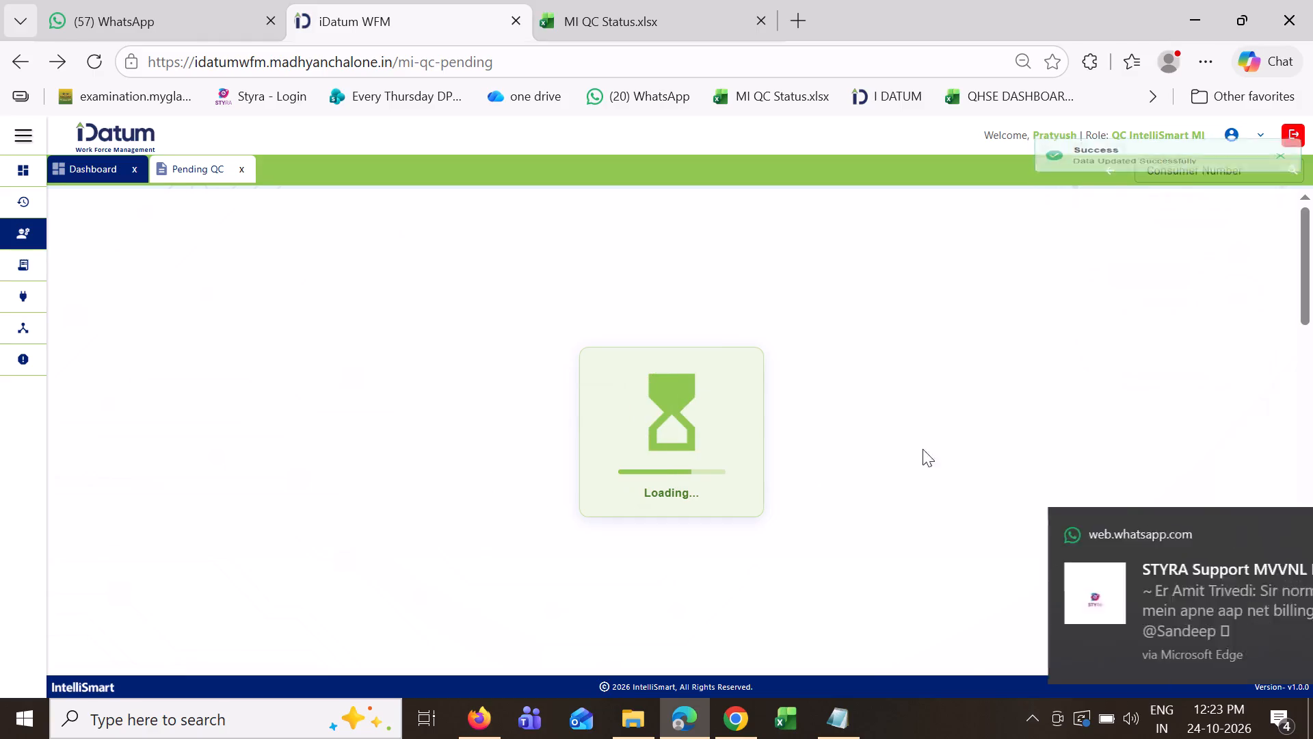
{"action": "left_click", "coordinate": [1247, 424]}
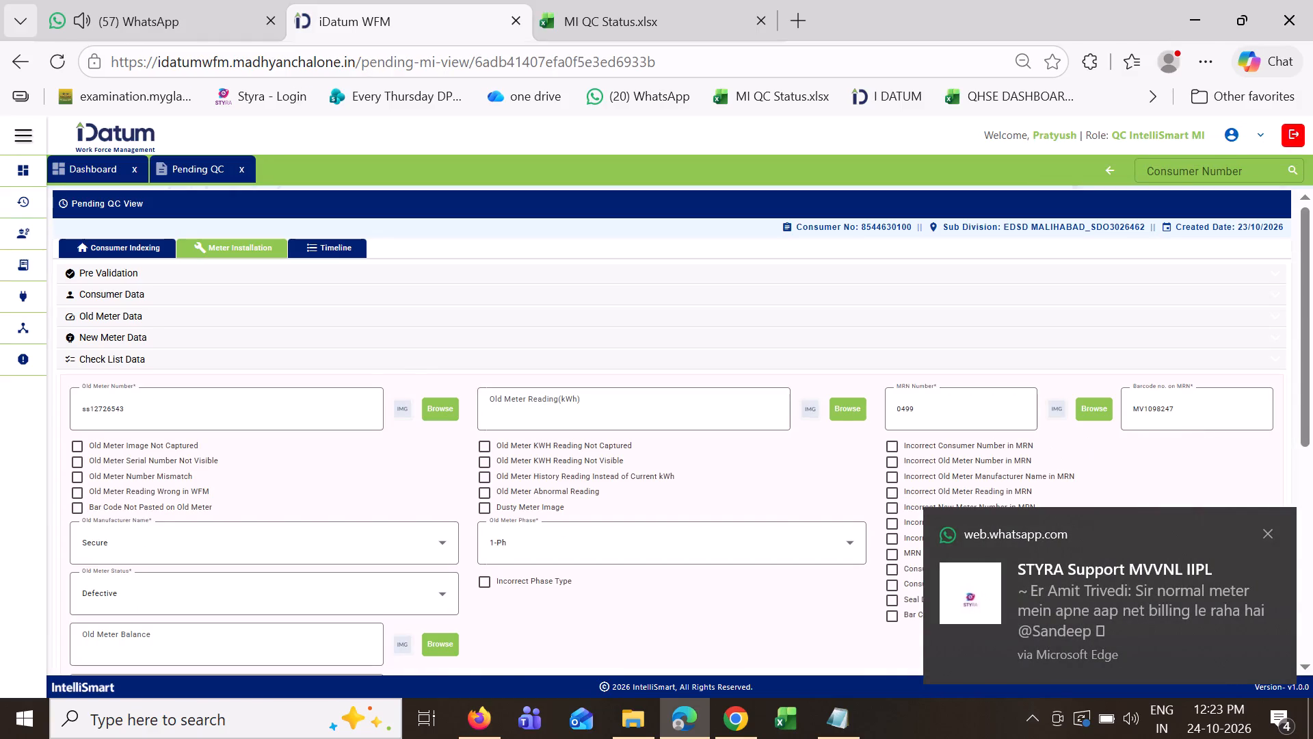
{"action": "left_click", "coordinate": [427, 311]}
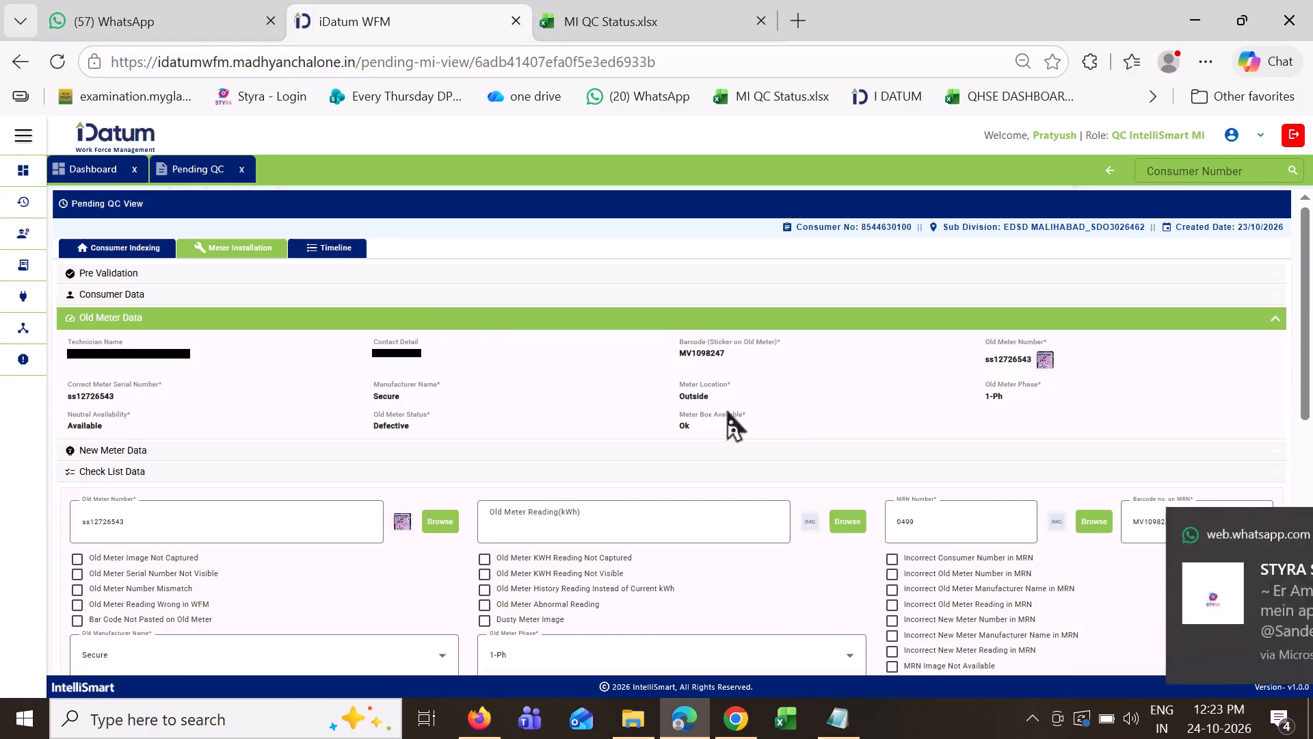
{"action": "left_click", "coordinate": [1053, 363]}
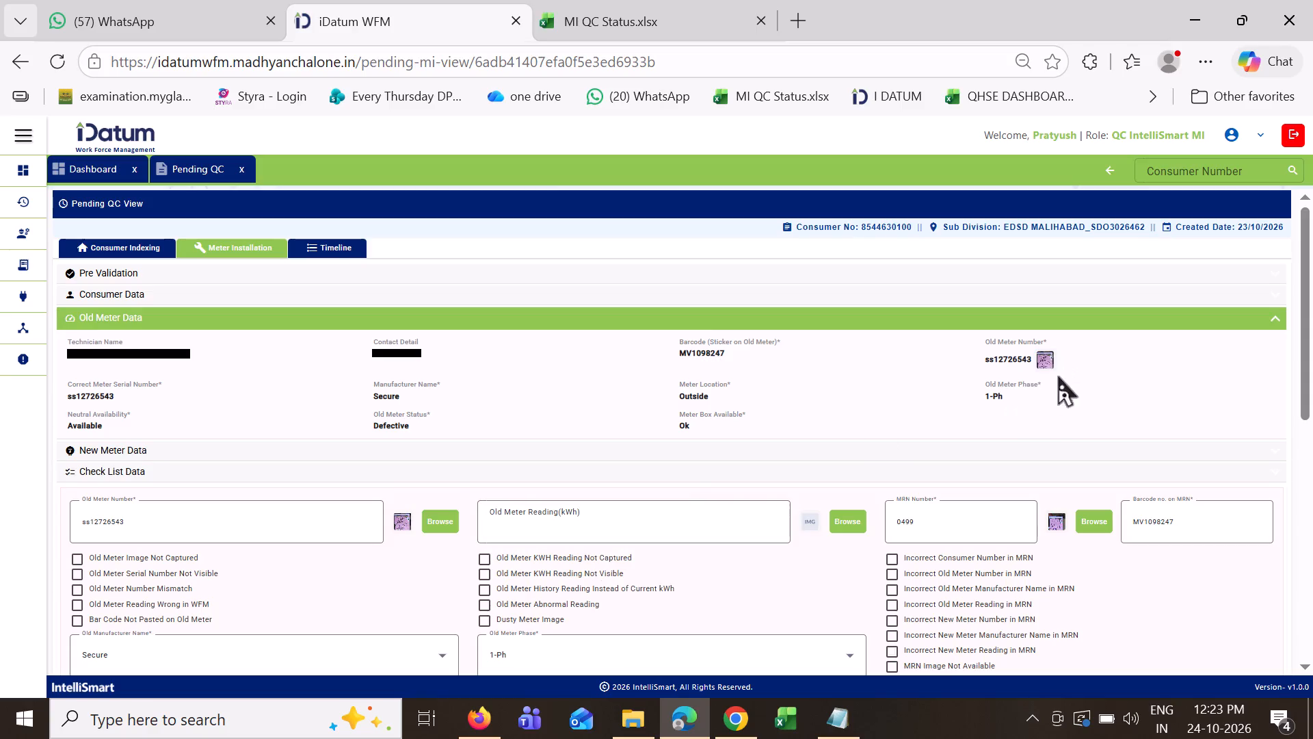
{"action": "left_click", "coordinate": [1048, 353]}
{"action": "double_click", "coordinate": [686, 564]}
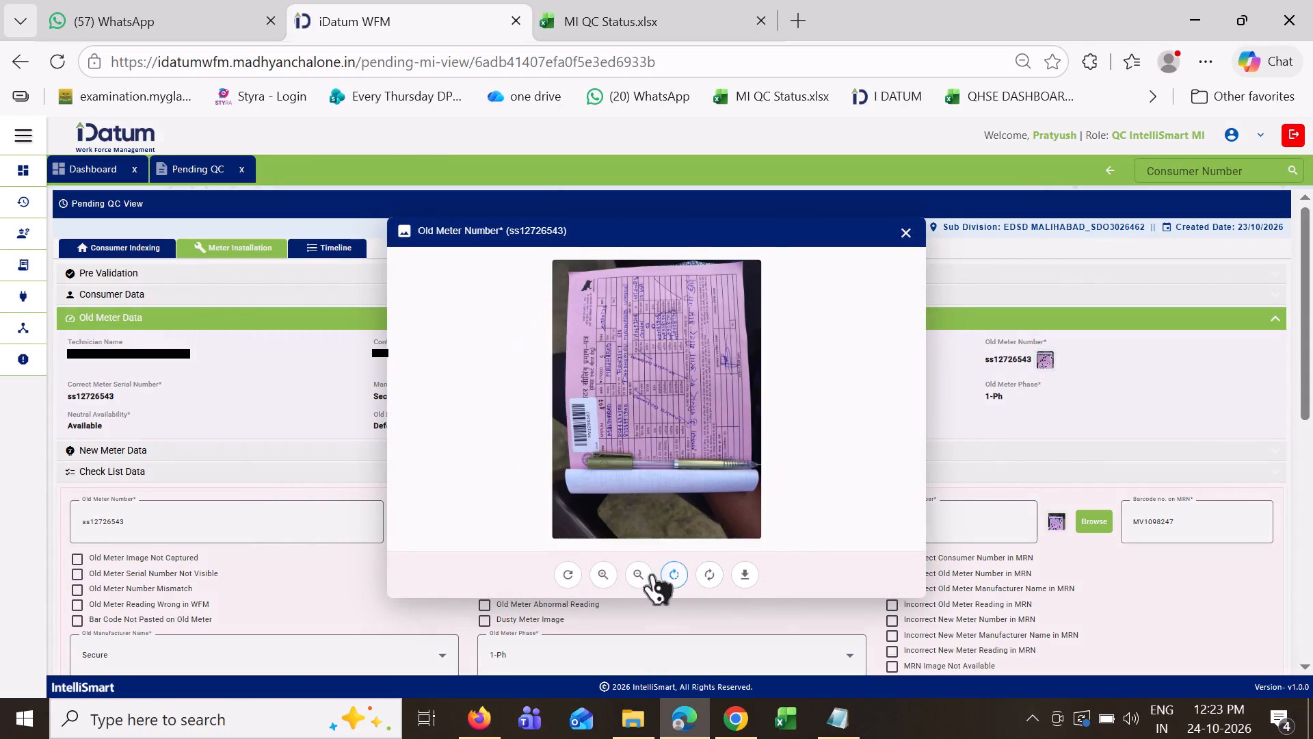
{"action": "left_click", "coordinate": [675, 573]}
{"action": "triple_click", "coordinate": [615, 575]}
{"action": "triple_click", "coordinate": [615, 575]}
{"action": "double_click", "coordinate": [615, 575]}
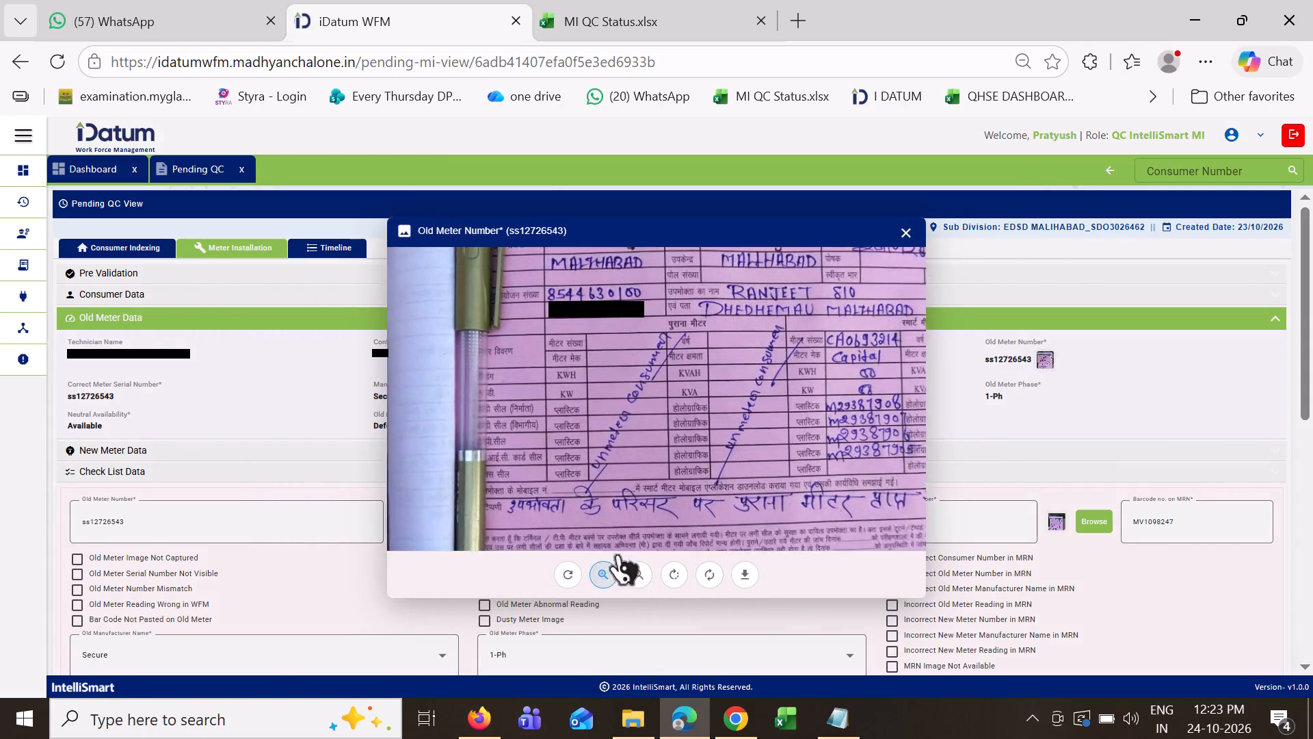
{"action": "left_click", "coordinate": [914, 234]}
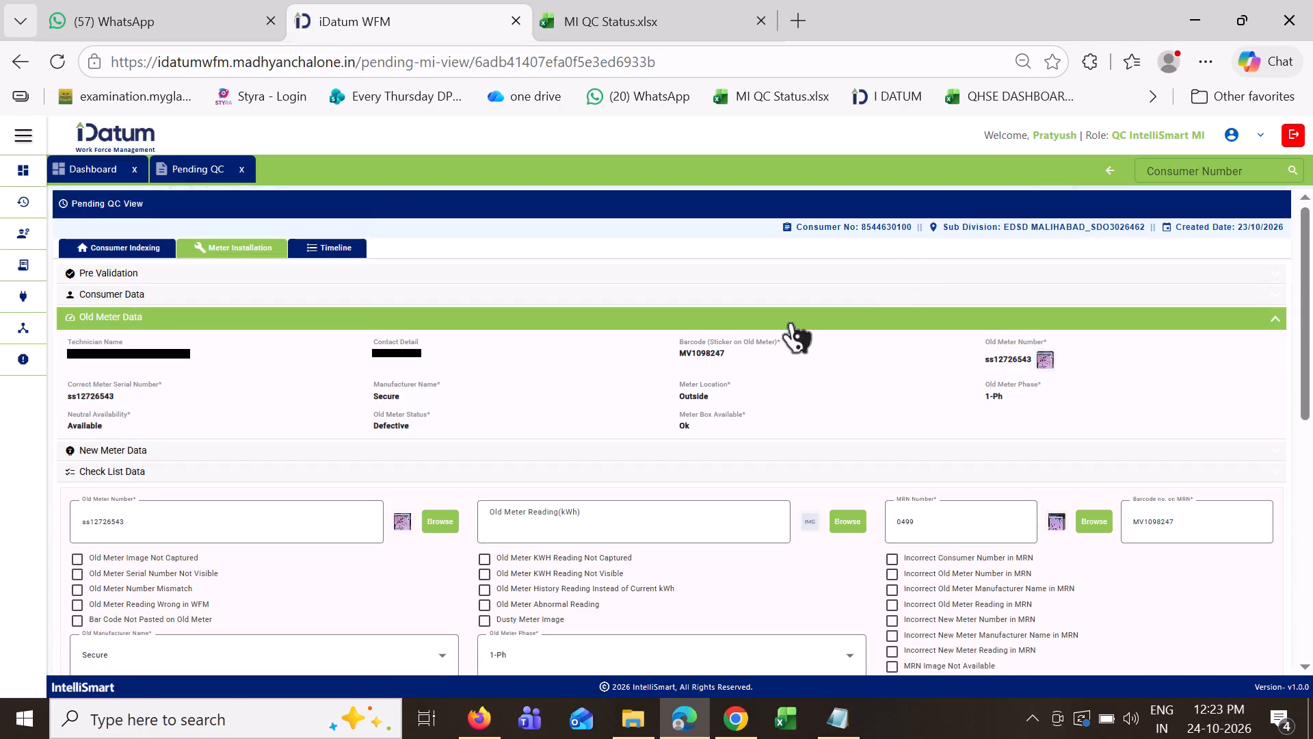
{"action": "left_click", "coordinate": [790, 321]}
{"action": "left_click", "coordinate": [656, 338]}
{"action": "left_click", "coordinate": [481, 387]}
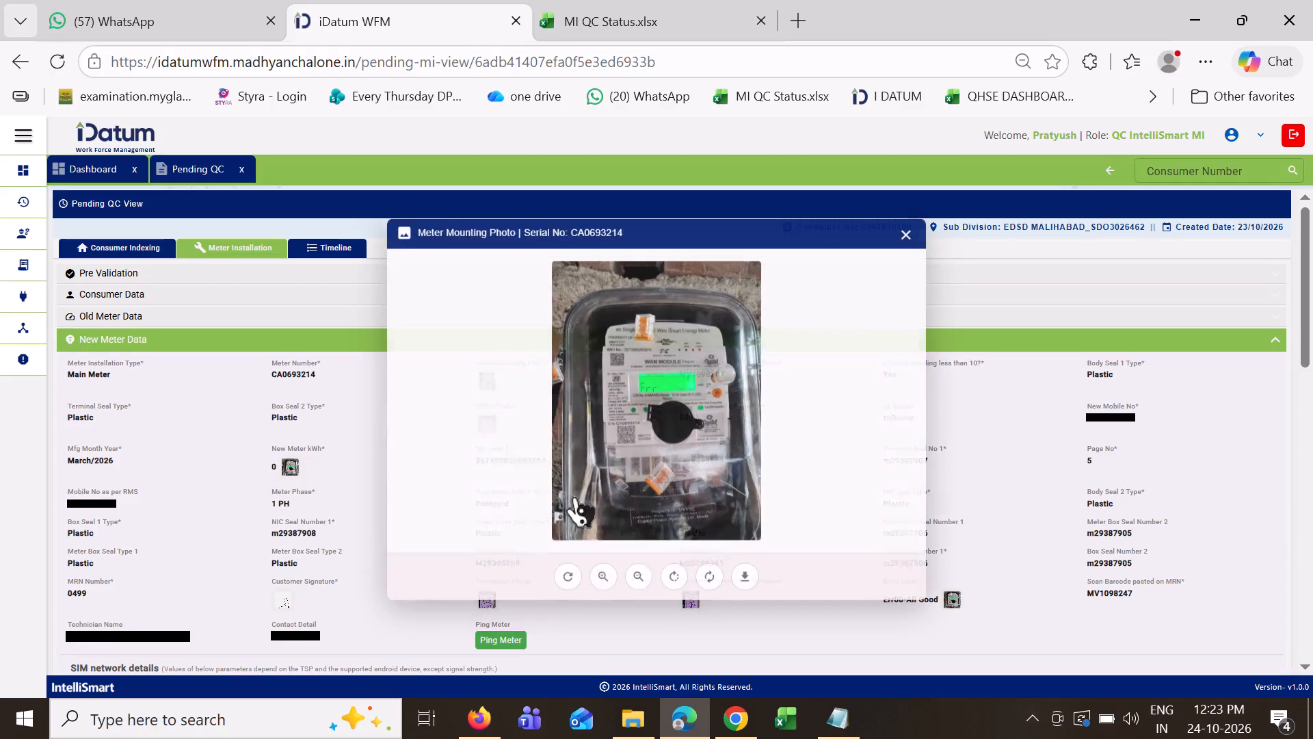
{"action": "triple_click", "coordinate": [598, 573]}
{"action": "triple_click", "coordinate": [598, 573]}
{"action": "triple_click", "coordinate": [598, 573]}
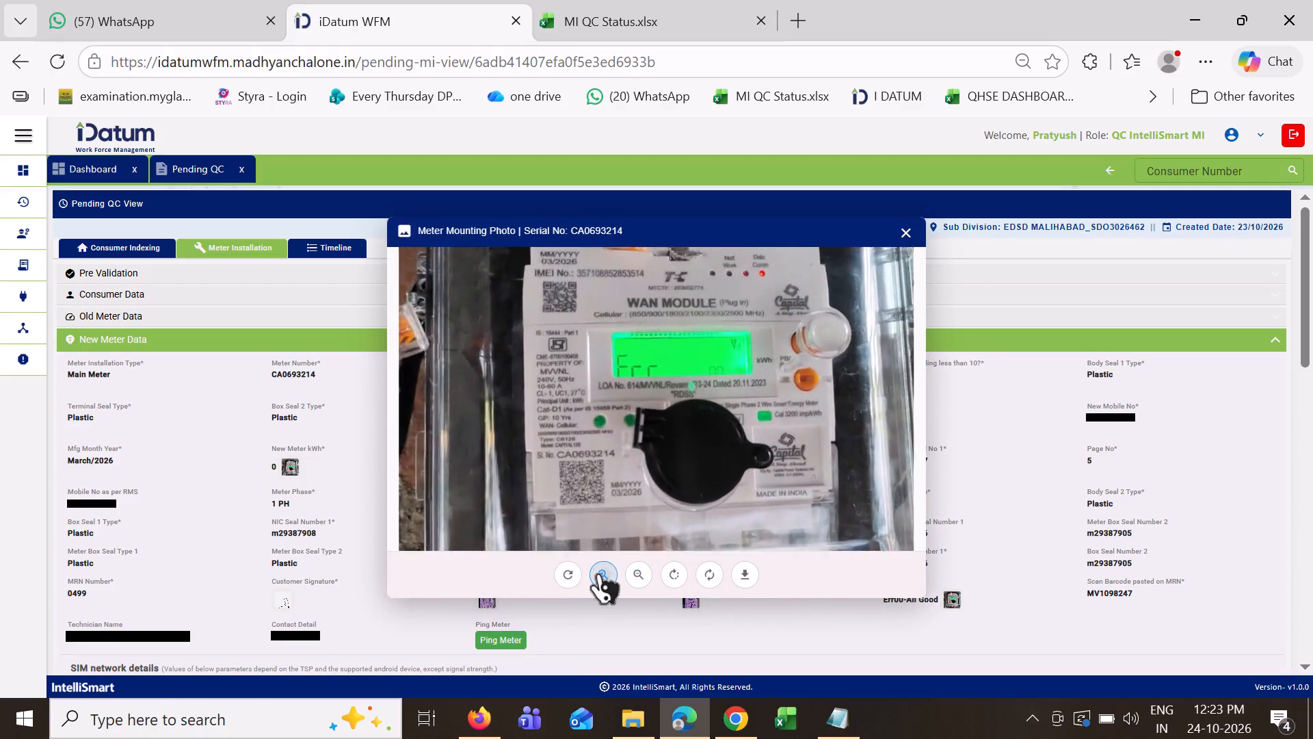
{"action": "left_click", "coordinate": [907, 225]}
Rotate and enlarge the MRN challan photo for MRN 0499 to check its meter and seal entries.
{"action": "left_click", "coordinate": [495, 413]}
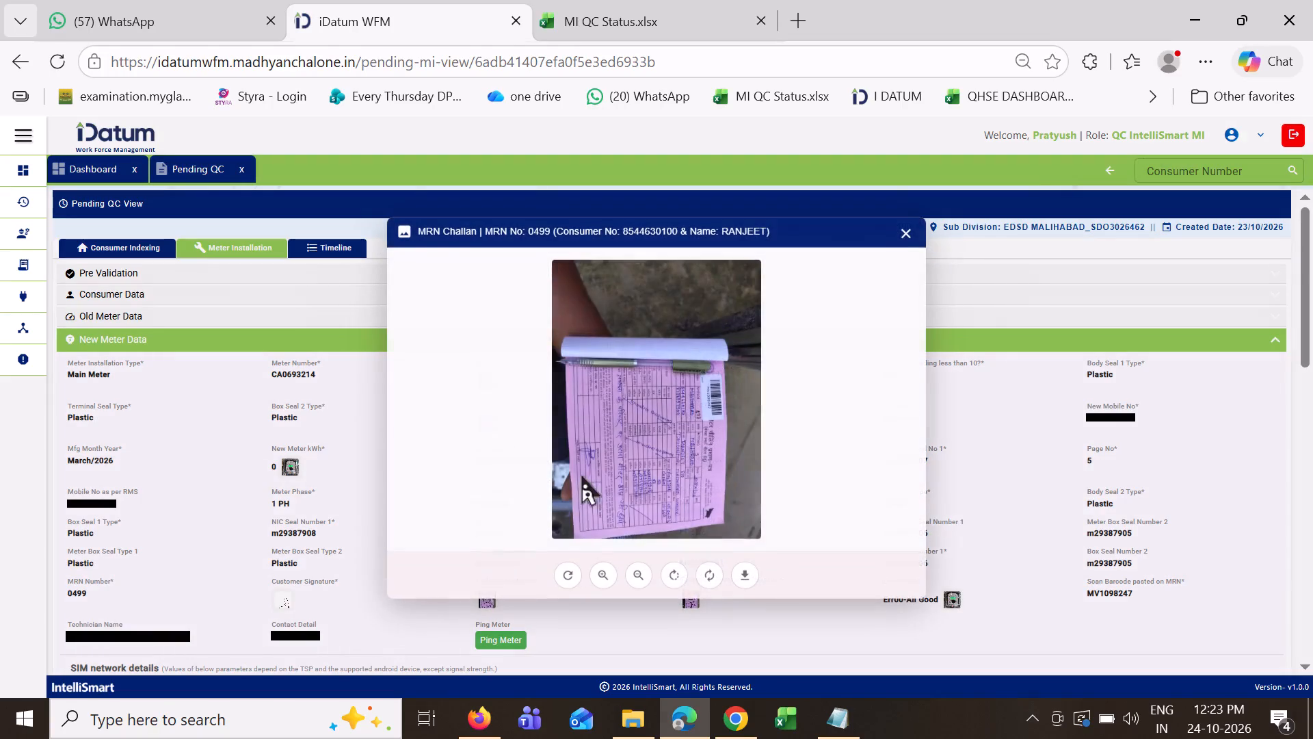
{"action": "triple_click", "coordinate": [670, 573]}
{"action": "triple_click", "coordinate": [610, 570]}
{"action": "triple_click", "coordinate": [609, 570]}
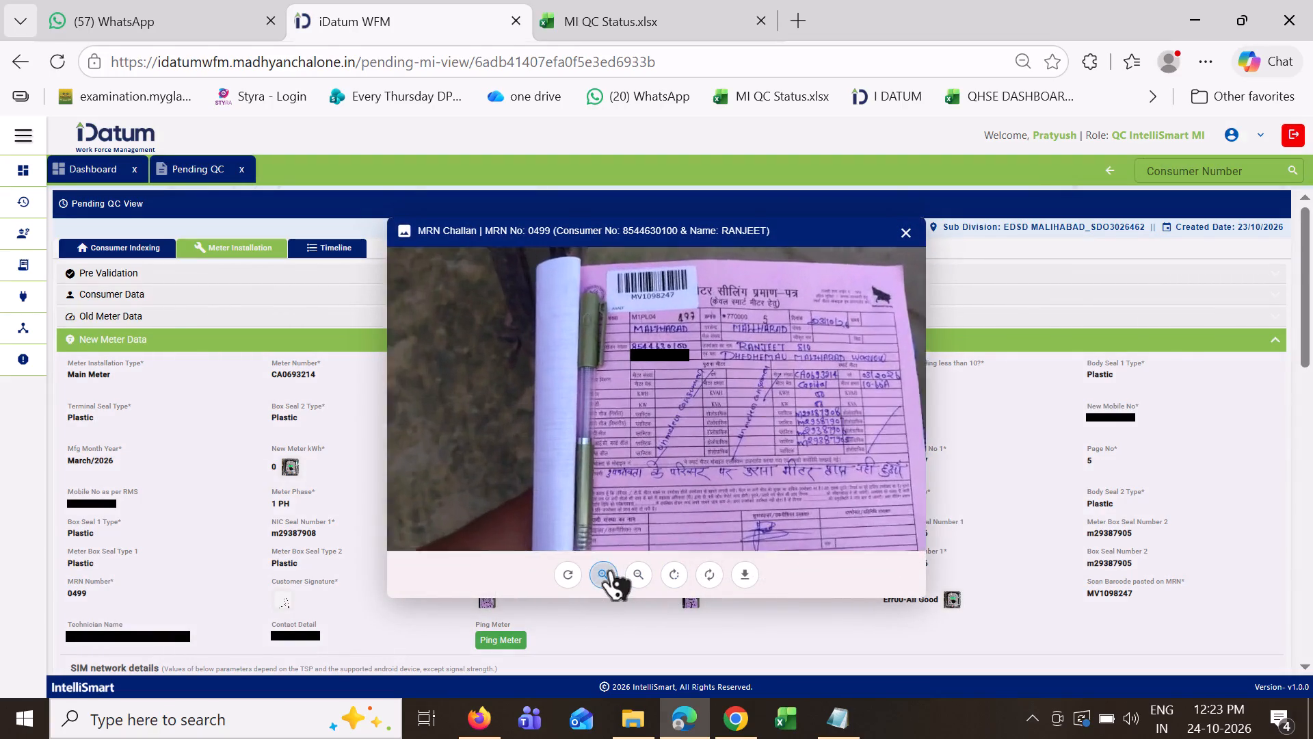
{"action": "double_click", "coordinate": [609, 570]}
{"action": "left_click_drag", "start_coordinate": [771, 456], "coordinate": [739, 456]}
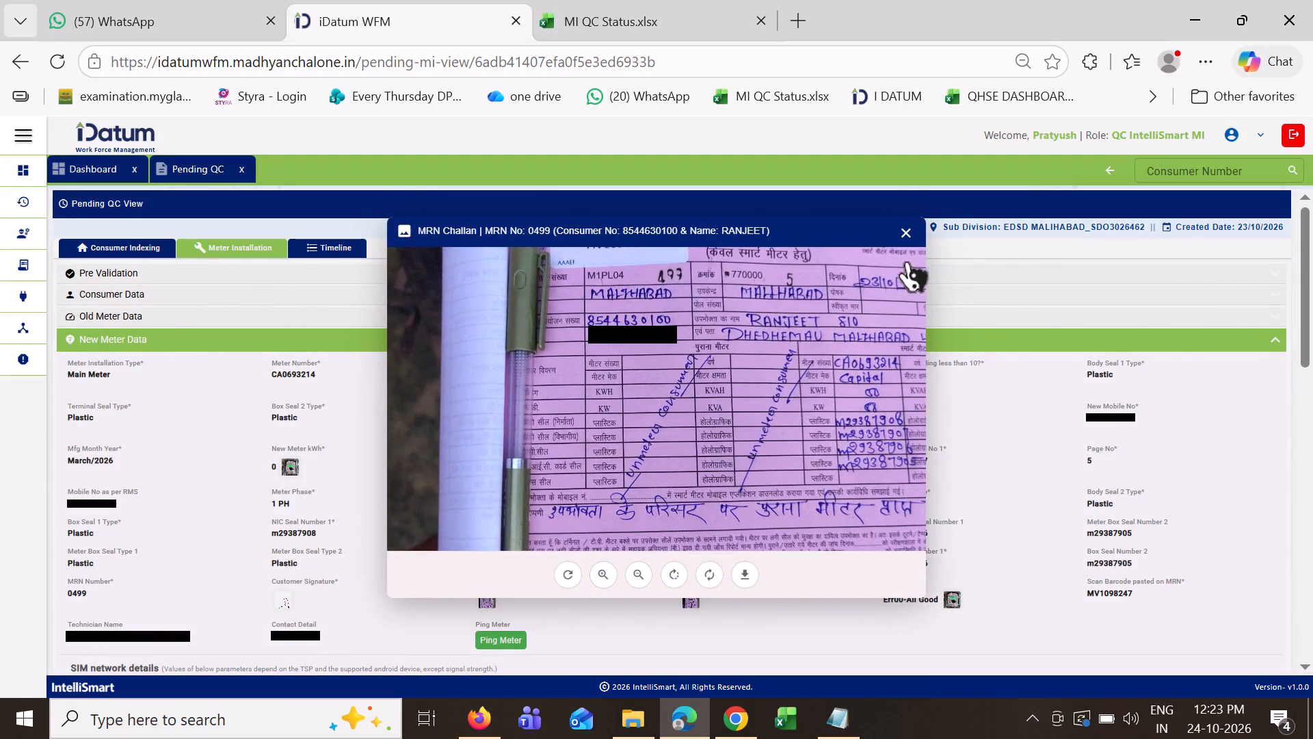
{"action": "left_click", "coordinate": [922, 233]}
{"action": "left_click", "coordinate": [766, 346]}
{"action": "scroll", "coordinate": [733, 346], "scroll_direction": "down", "scroll_amount": 4}
{"action": "left_click", "coordinate": [438, 581], "text": "ctrl"}
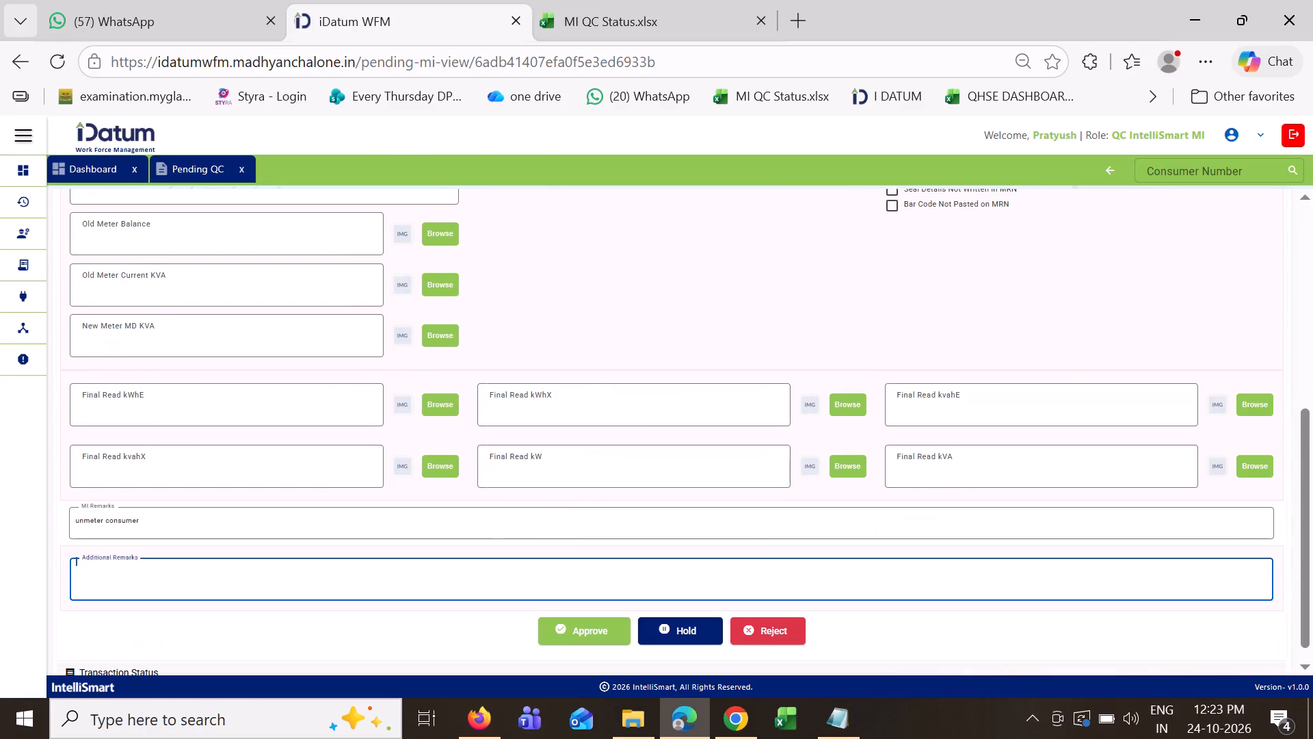
{"action": "key", "text": "ctrl+v"}
{"action": "scroll", "coordinate": [643, 598], "scroll_direction": "down", "scroll_amount": 4}
{"action": "left_click", "coordinate": [600, 606]}
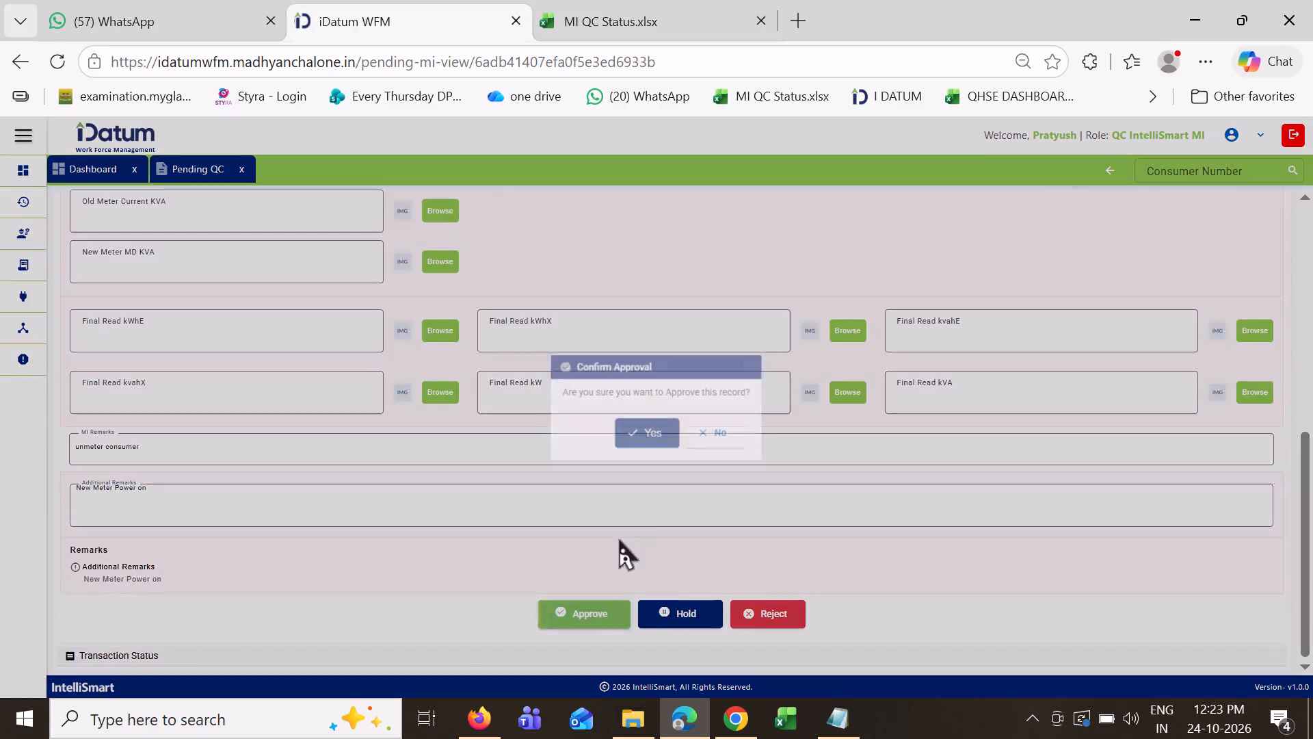
{"action": "left_click", "coordinate": [639, 447]}
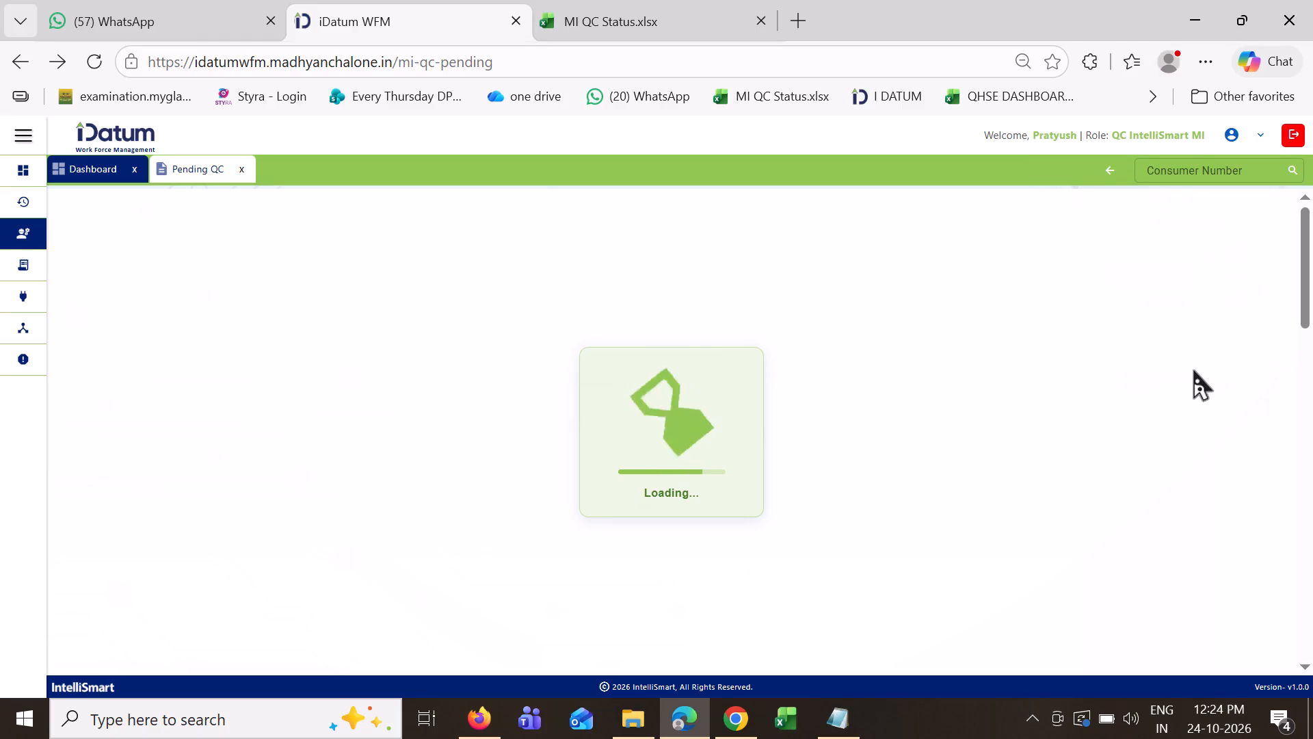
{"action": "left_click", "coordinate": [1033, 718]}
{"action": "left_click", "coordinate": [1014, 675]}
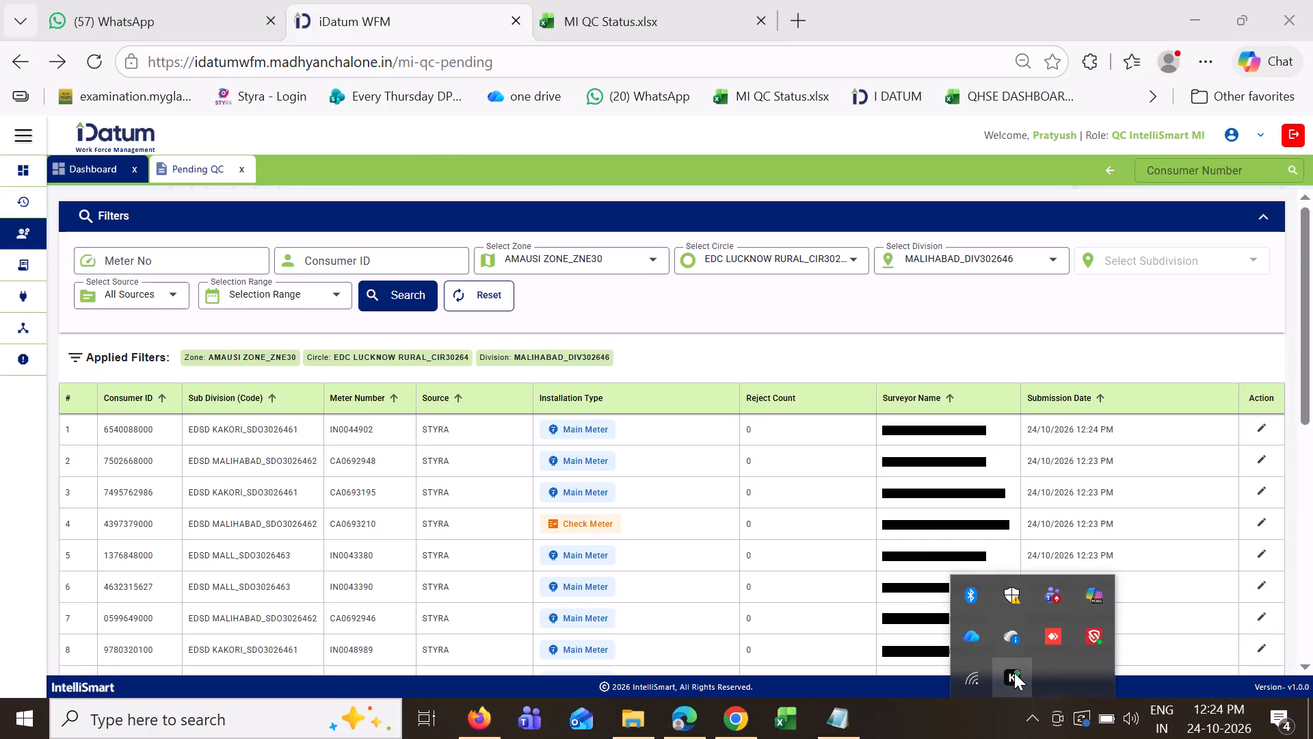
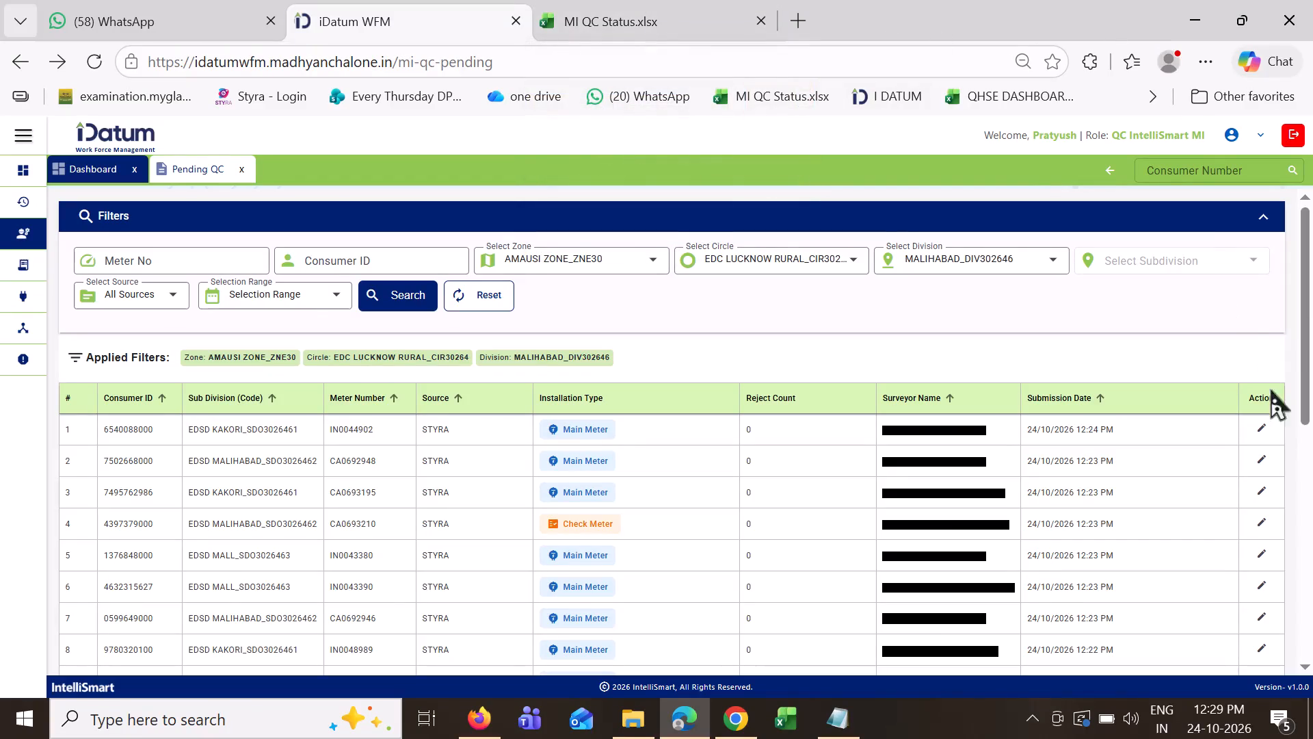
{"action": "left_click", "coordinate": [1273, 424]}
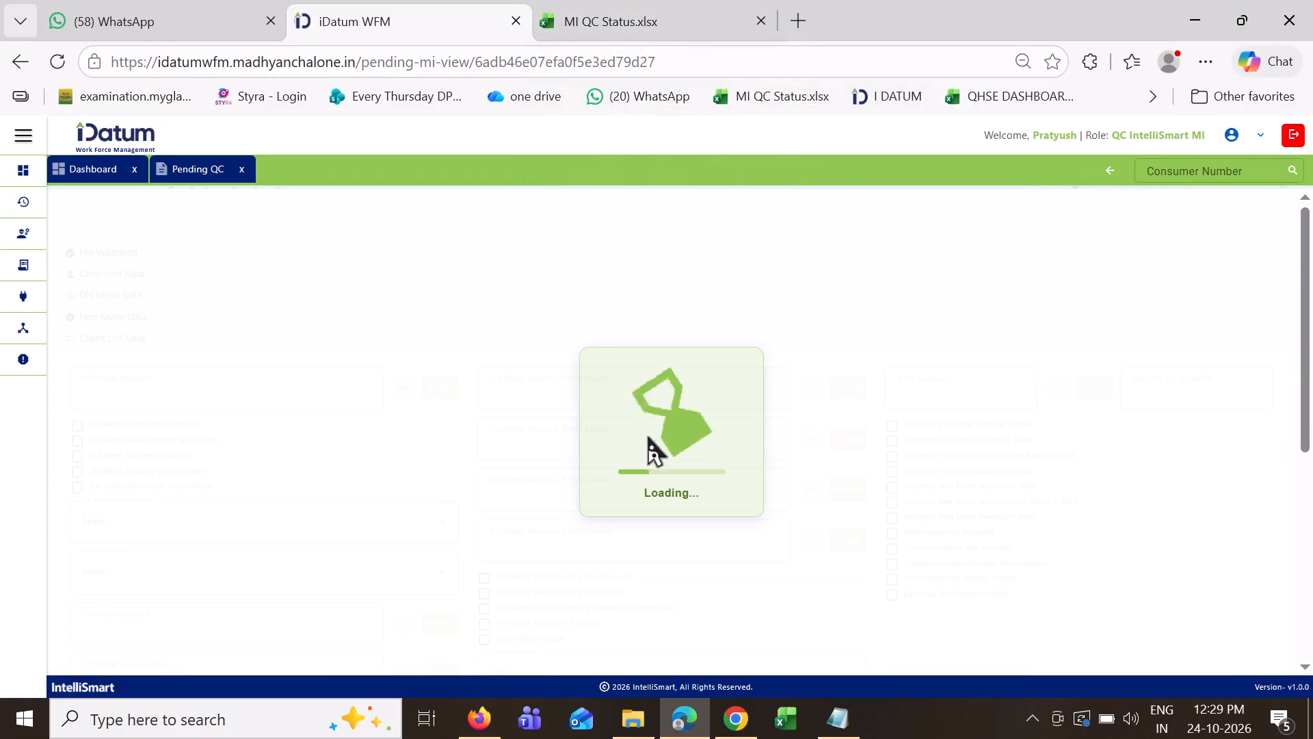
{"action": "left_click", "coordinate": [347, 311]}
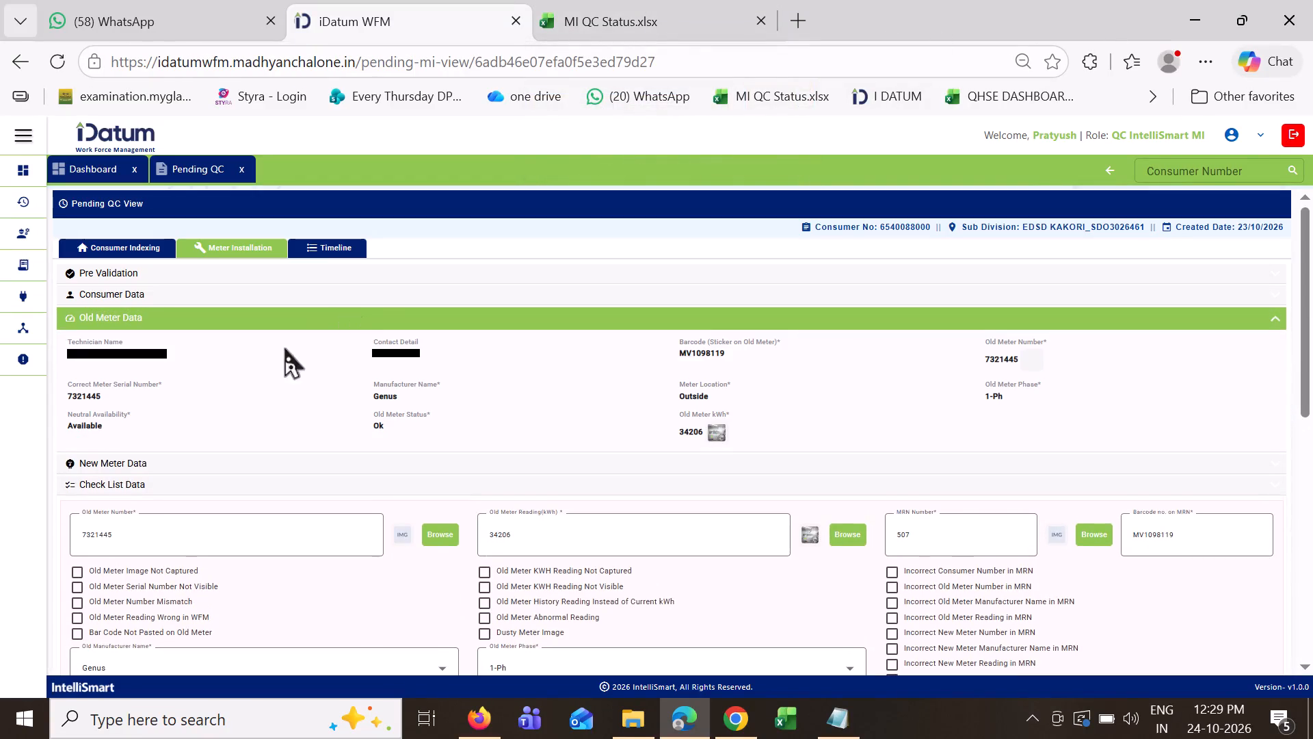
{"action": "left_click", "coordinate": [718, 430]}
{"action": "triple_click", "coordinate": [601, 579]}
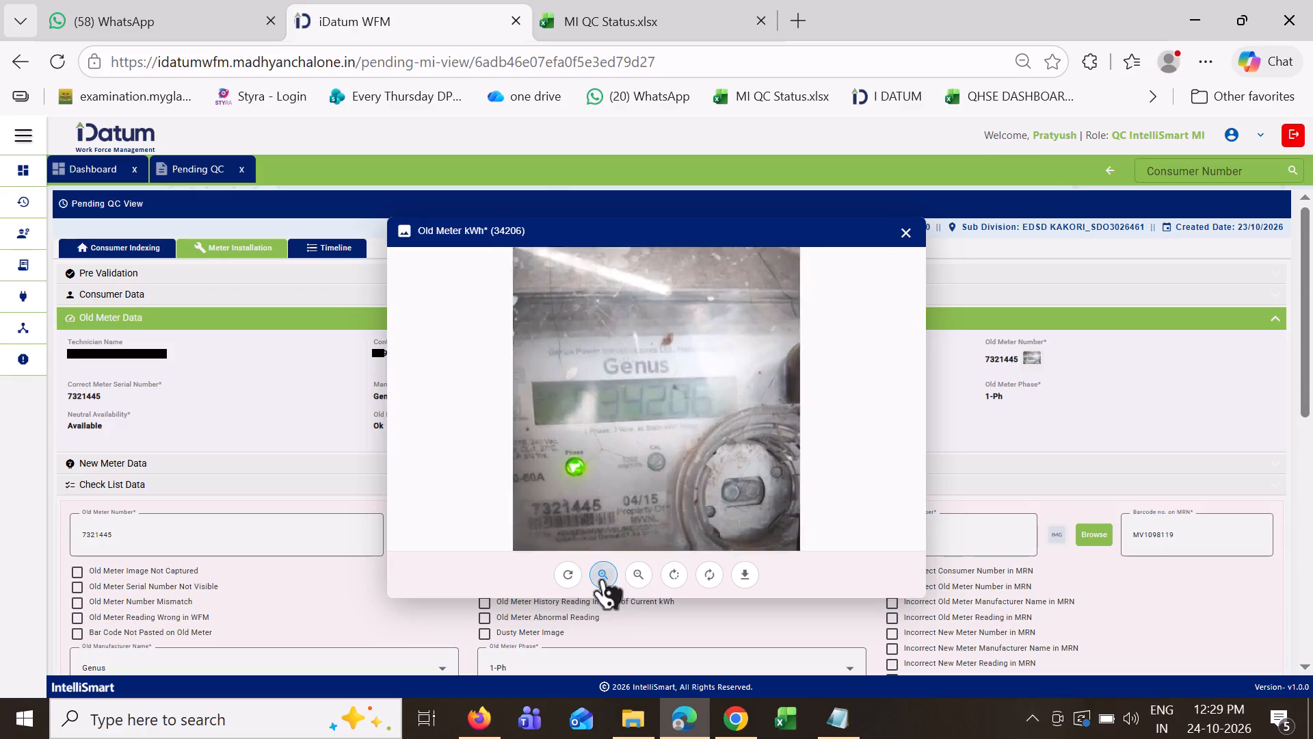
{"action": "double_click", "coordinate": [601, 579]}
{"action": "left_click_drag", "start_coordinate": [694, 514], "coordinate": [713, 401]}
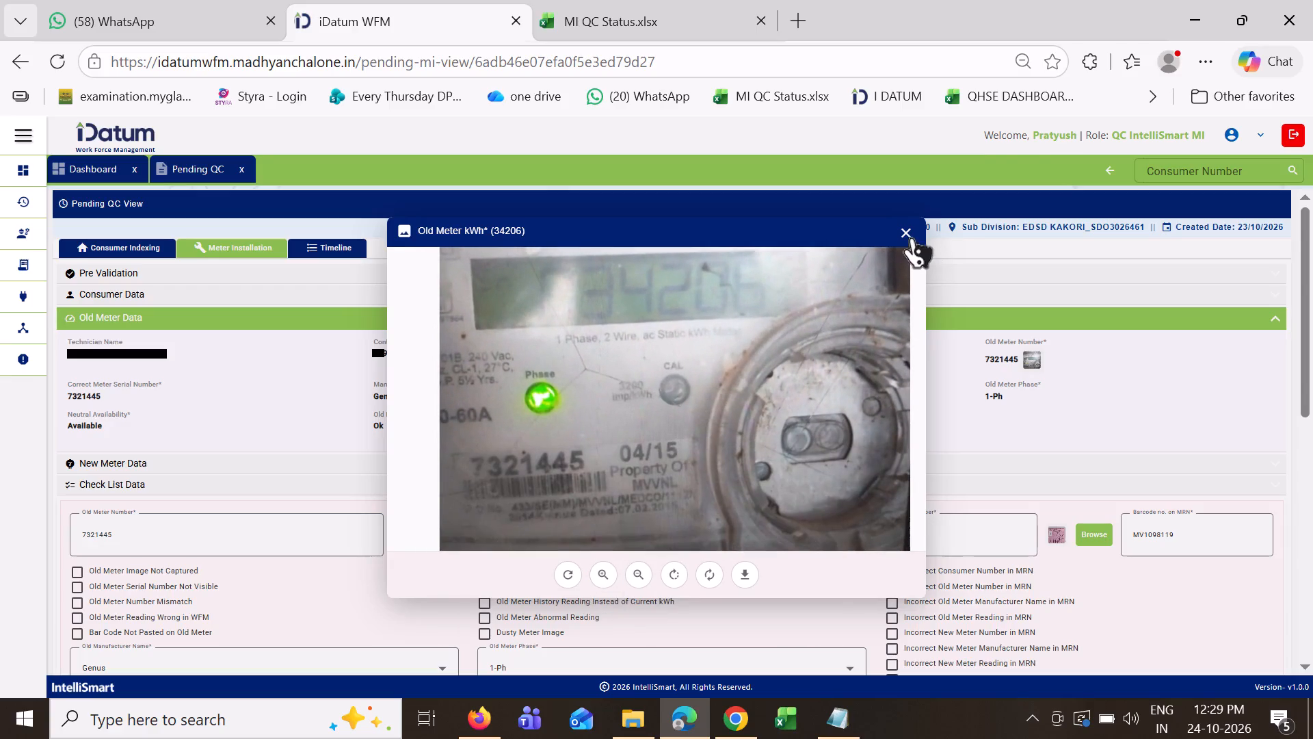
{"action": "left_click", "coordinate": [911, 237]}
{"action": "left_click", "coordinate": [762, 322]}
{"action": "left_click", "coordinate": [575, 348]}
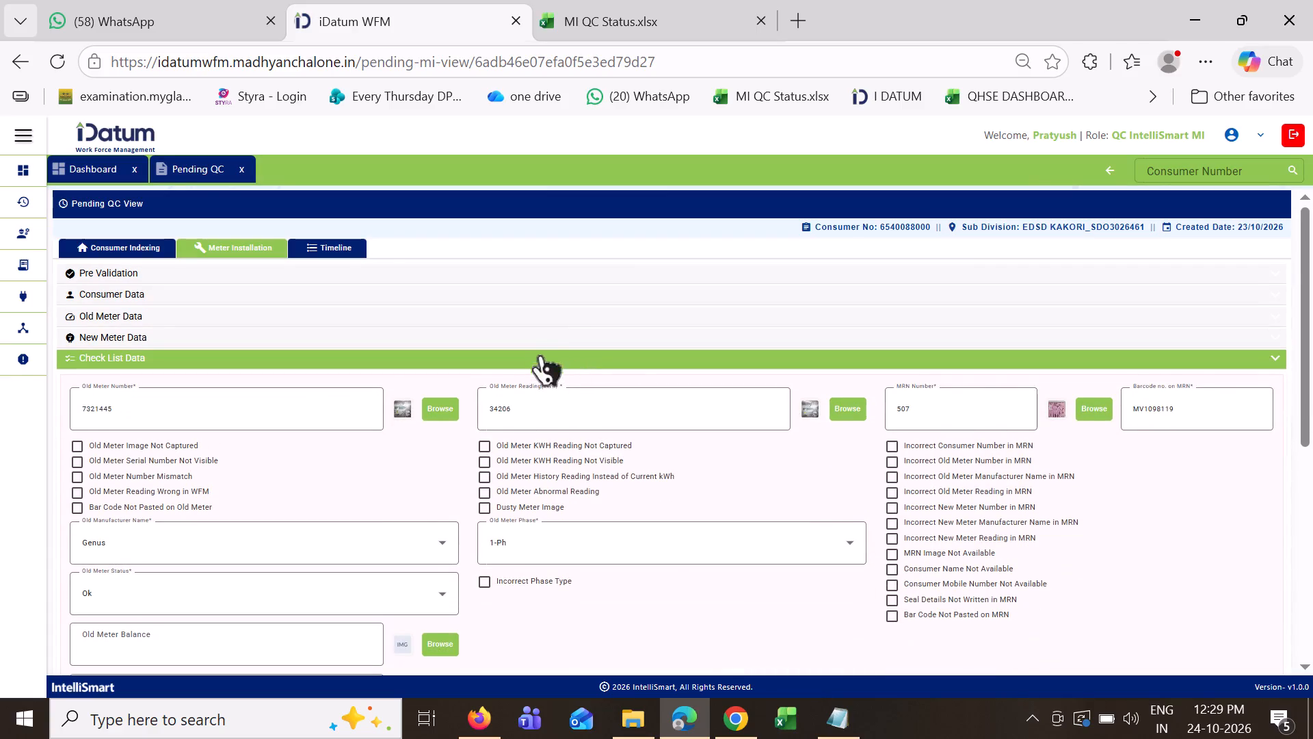
{"action": "left_click", "coordinate": [544, 348]}
{"action": "left_click", "coordinate": [548, 346]}
{"action": "left_click", "coordinate": [486, 387]}
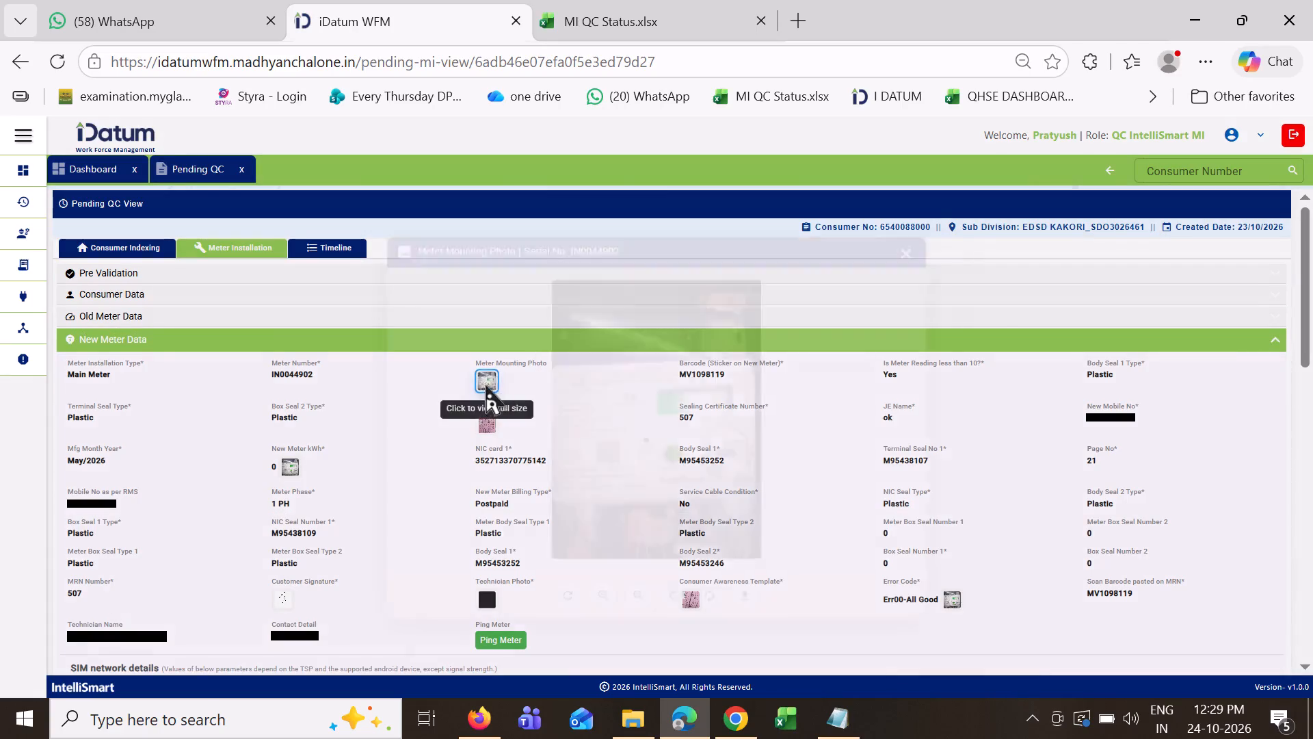
{"action": "triple_click", "coordinate": [591, 571]}
{"action": "triple_click", "coordinate": [591, 571]}
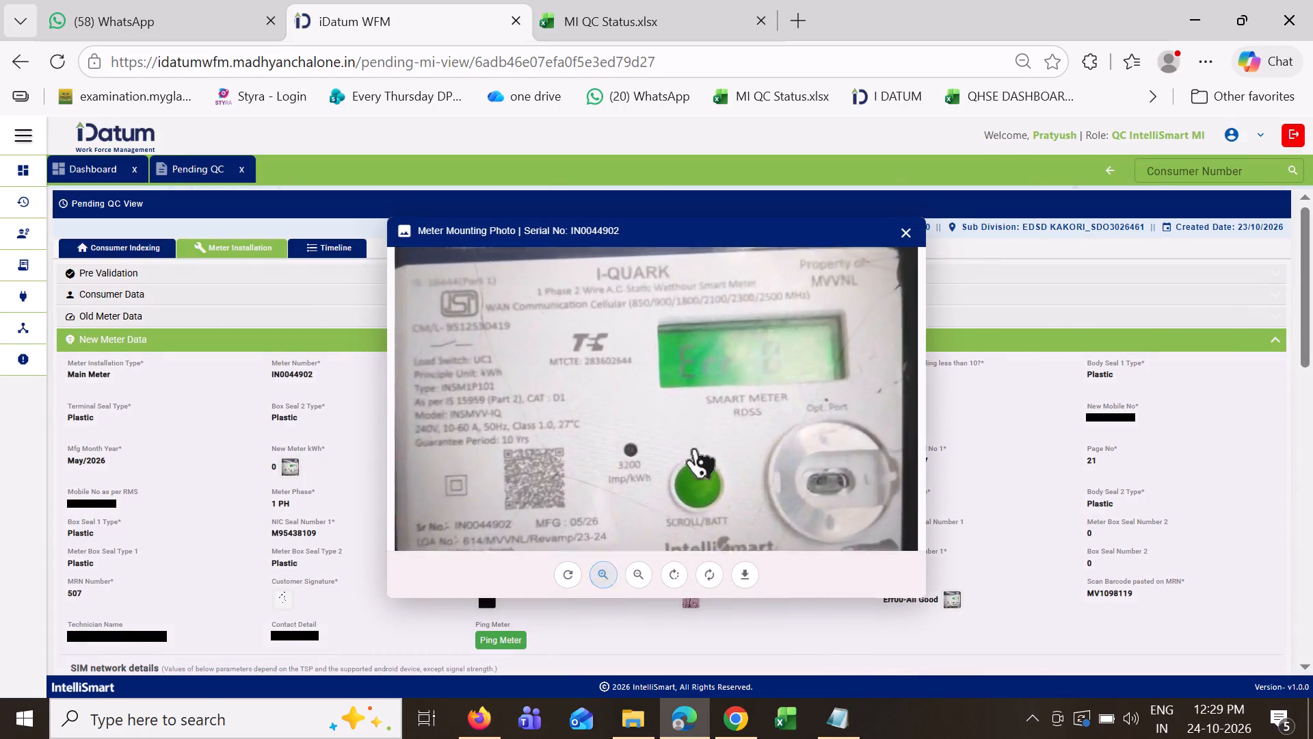
{"action": "left_click_drag", "start_coordinate": [700, 436], "coordinate": [713, 393]}
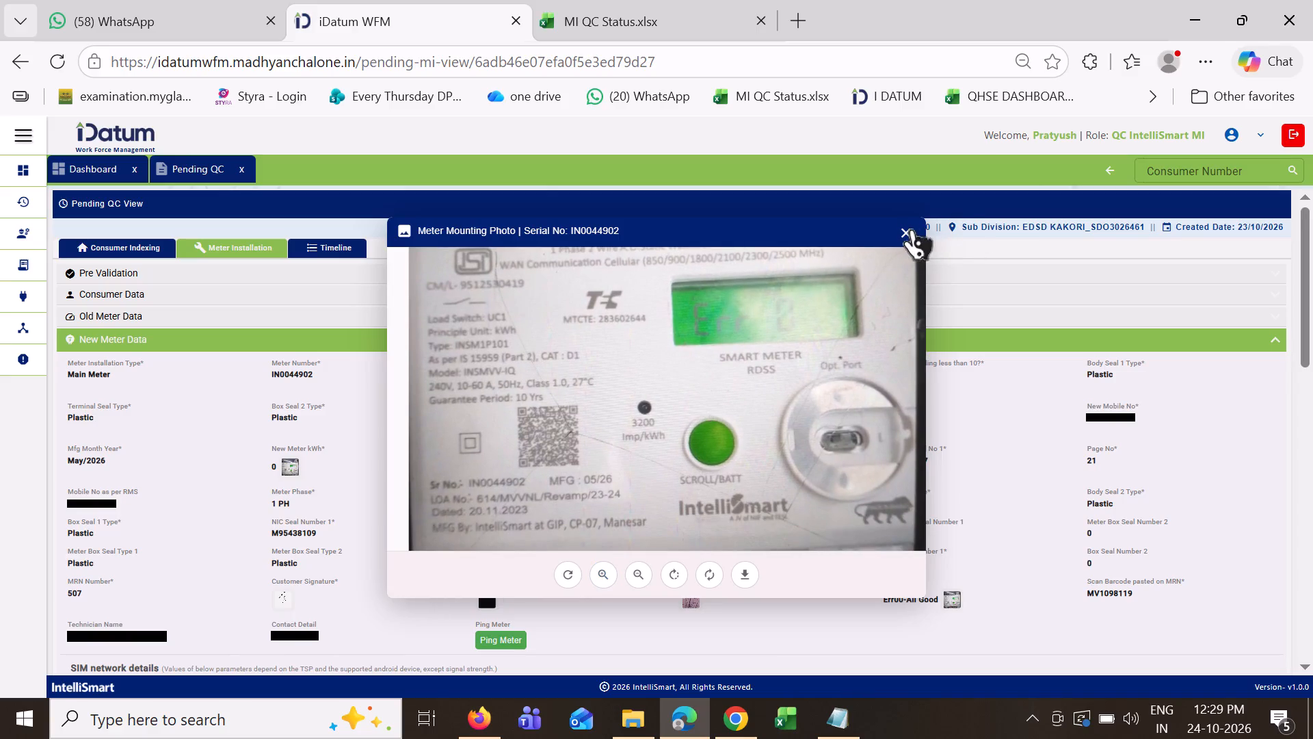
{"action": "left_click", "coordinate": [905, 230]}
Rotate and enlarge the MRN challan photo for MRN 507 to check its meter, reading and seal entries.
{"action": "left_click", "coordinate": [492, 428]}
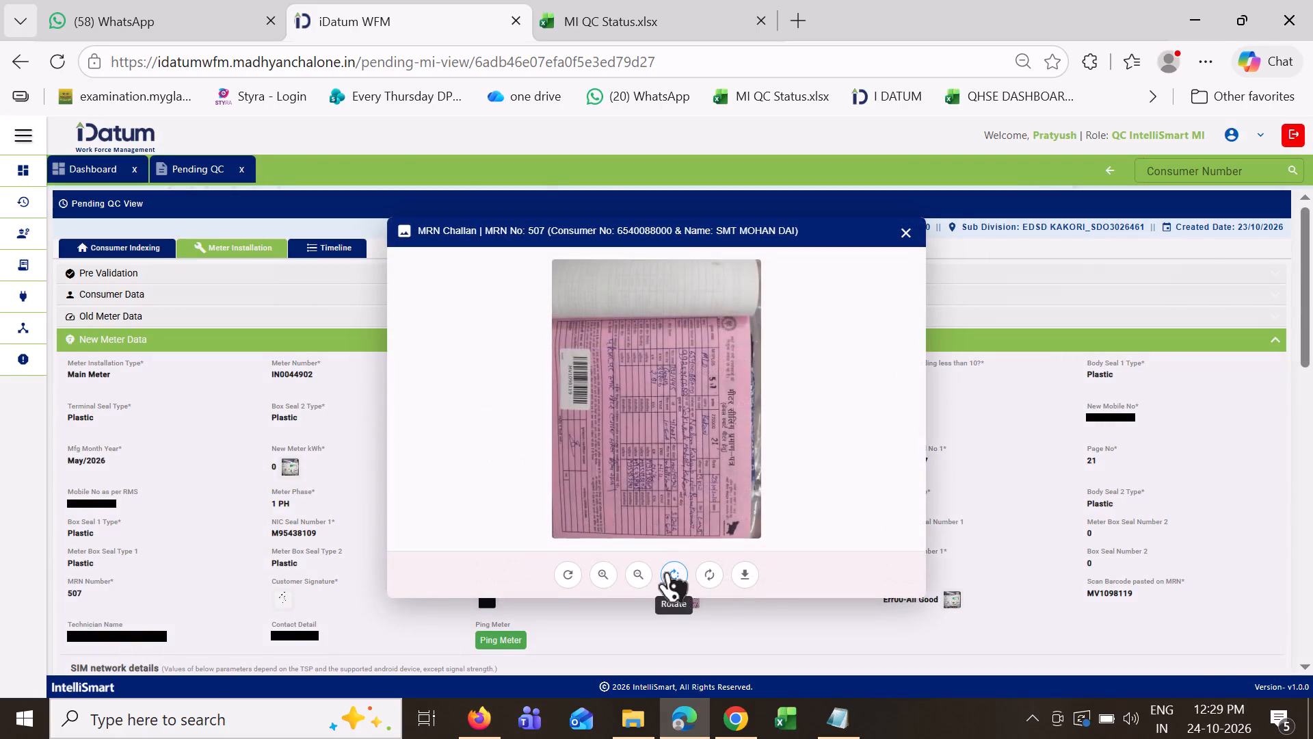
{"action": "triple_click", "coordinate": [666, 572]}
{"action": "triple_click", "coordinate": [614, 567]}
{"action": "triple_click", "coordinate": [614, 567]}
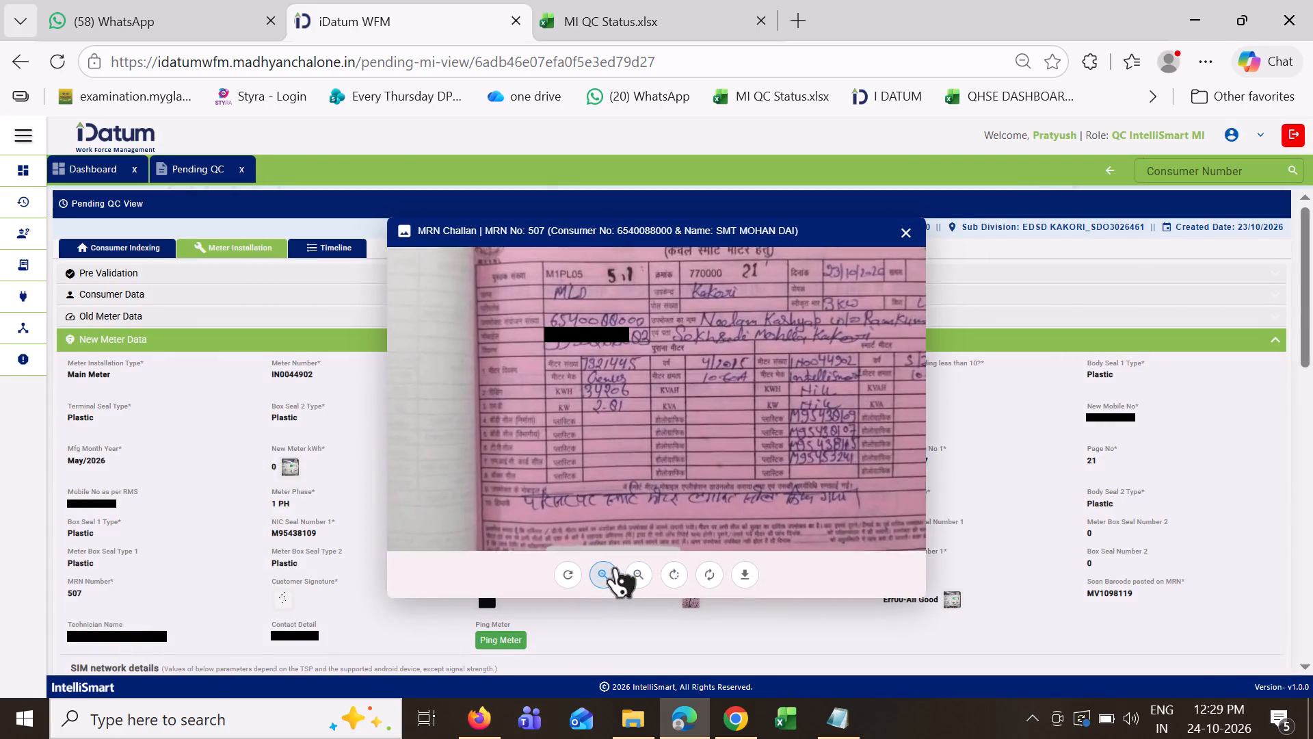
{"action": "double_click", "coordinate": [614, 567]}
{"action": "left_click_drag", "start_coordinate": [712, 494], "coordinate": [693, 500]}
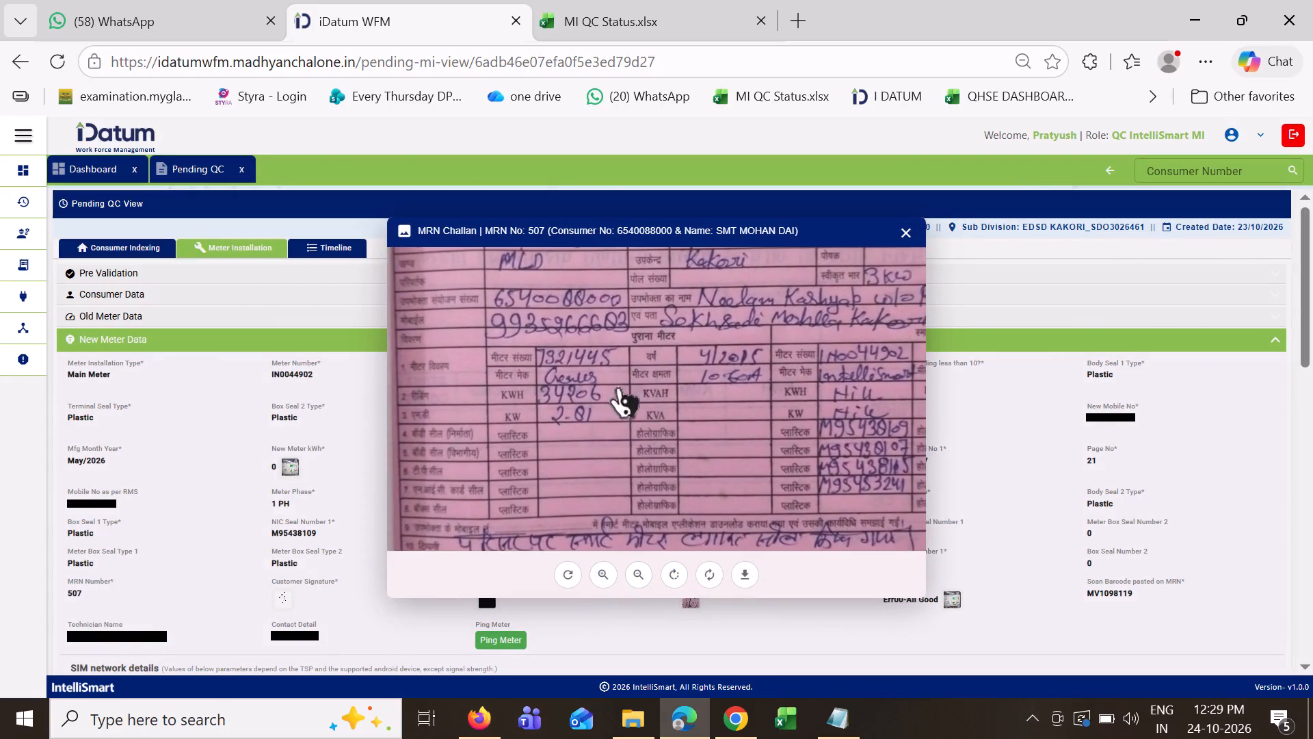
{"action": "left_click", "coordinate": [907, 210]}
{"action": "left_click", "coordinate": [666, 339]}
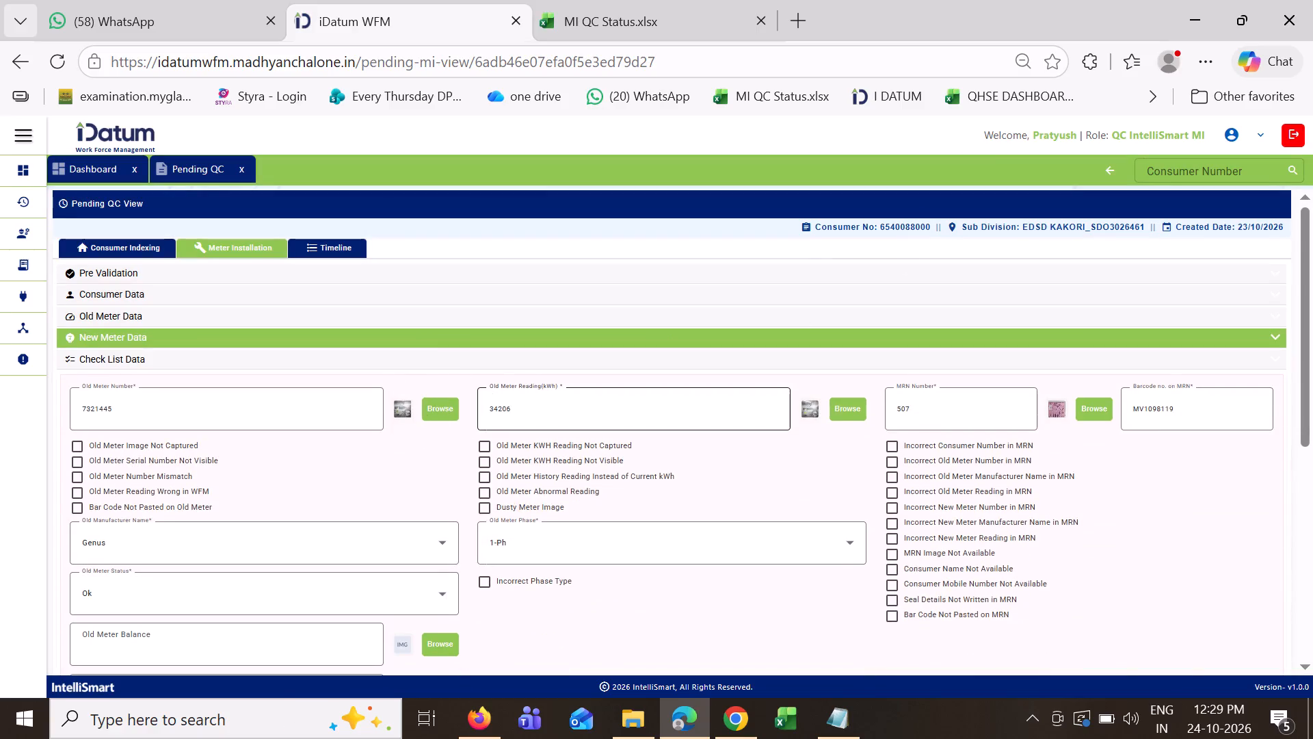
{"action": "left_click", "coordinate": [398, 406]}
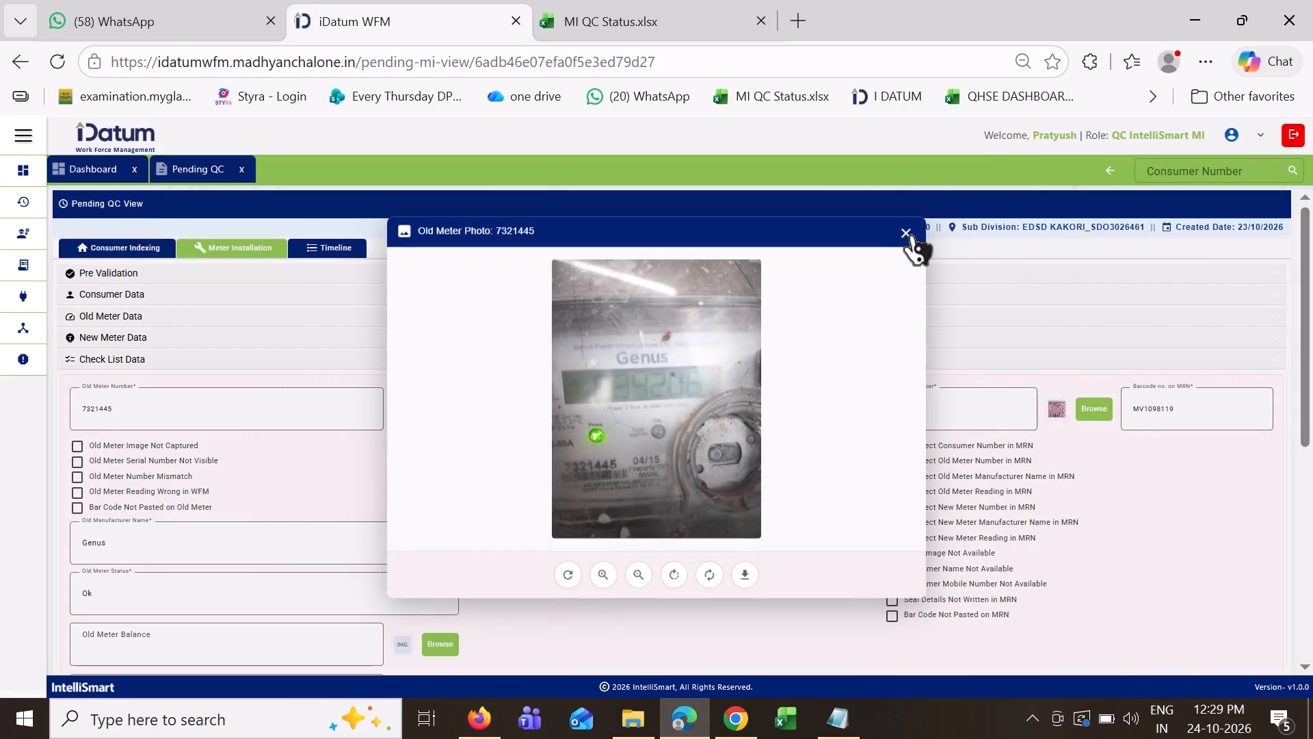
{"action": "left_click", "coordinate": [911, 235]}
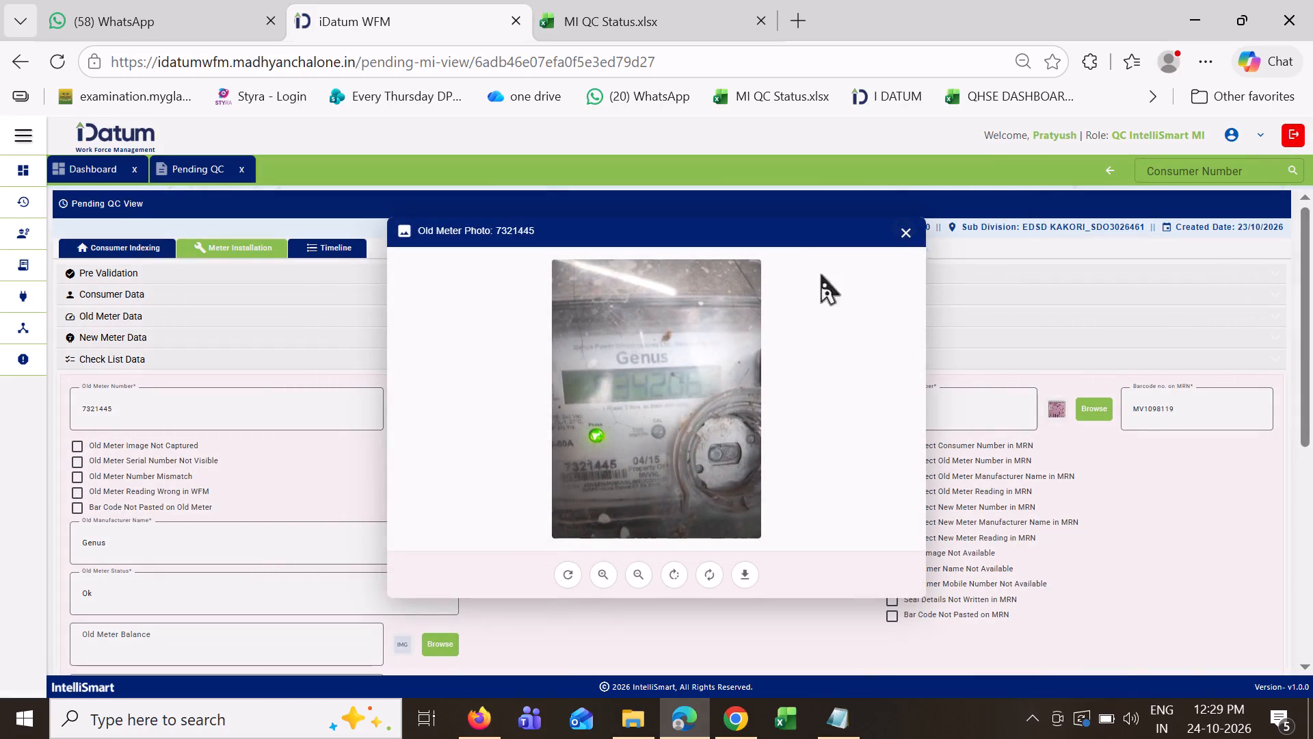
{"action": "scroll", "coordinate": [494, 346], "scroll_direction": "down", "scroll_amount": 5}
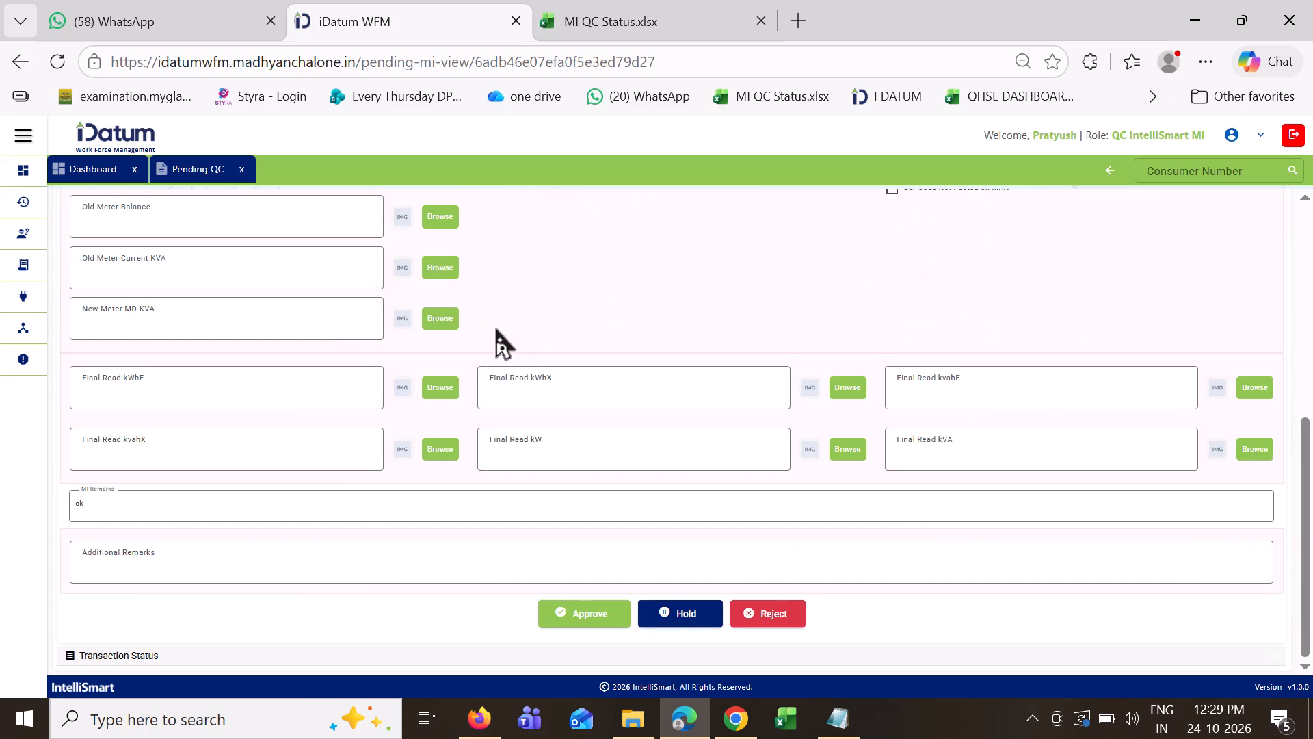
{"action": "scroll", "coordinate": [449, 383], "scroll_direction": "down", "scroll_amount": 6}
{"action": "left_click", "coordinate": [269, 581]}
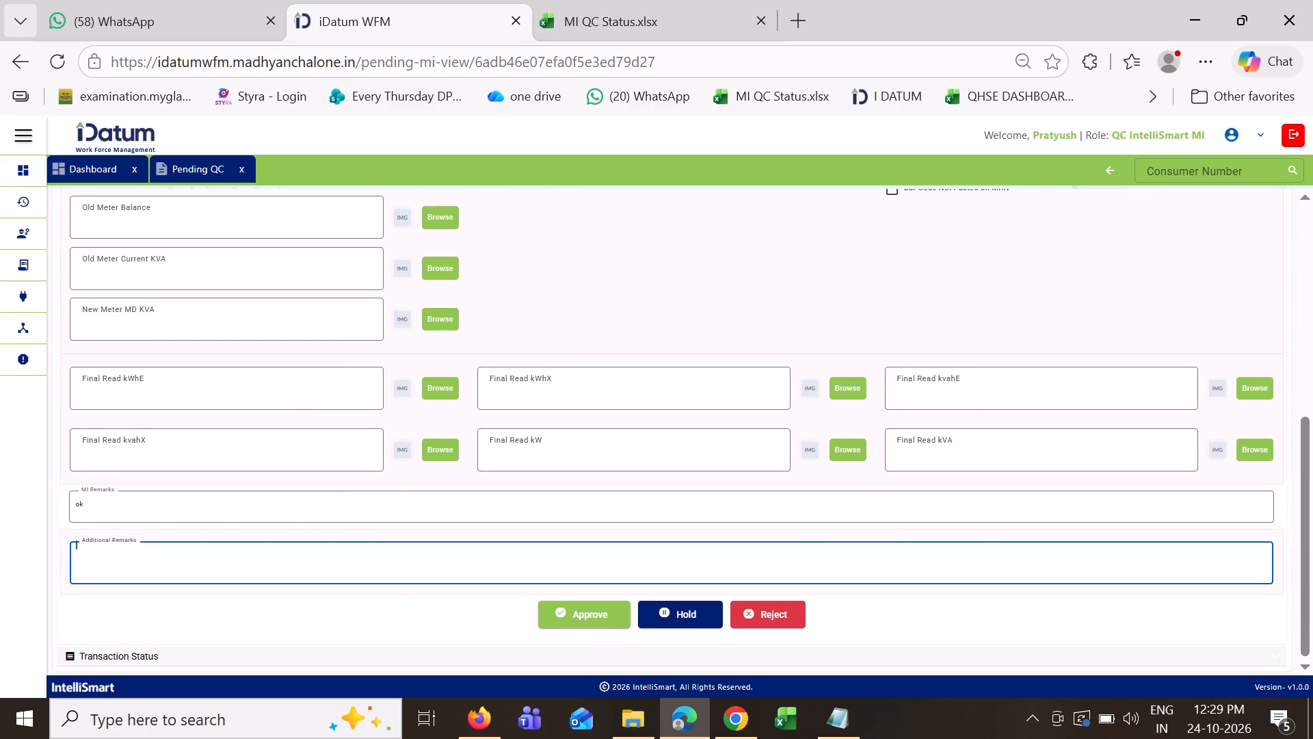
{"action": "key", "text": "ctrl+v"}
{"action": "scroll", "coordinate": [315, 551], "scroll_direction": "down", "scroll_amount": 4}
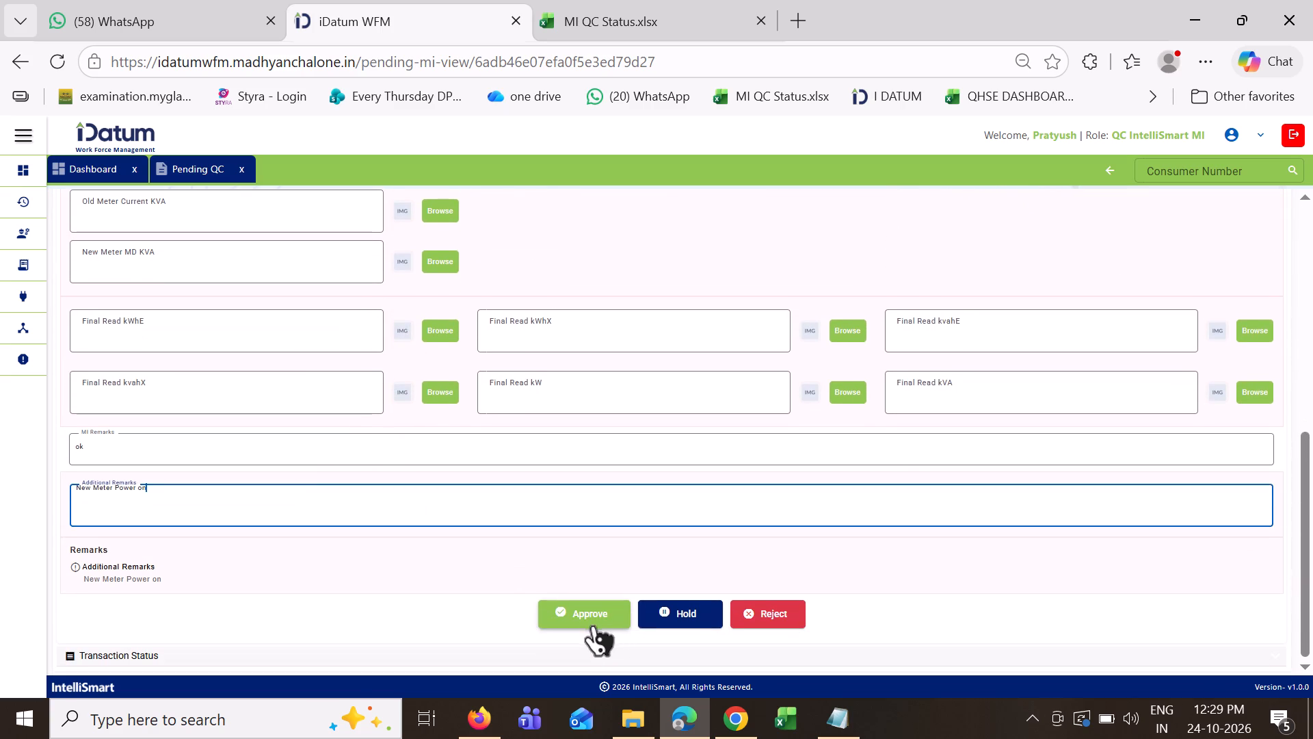
{"action": "left_click", "coordinate": [592, 625]}
{"action": "left_click", "coordinate": [647, 426]}
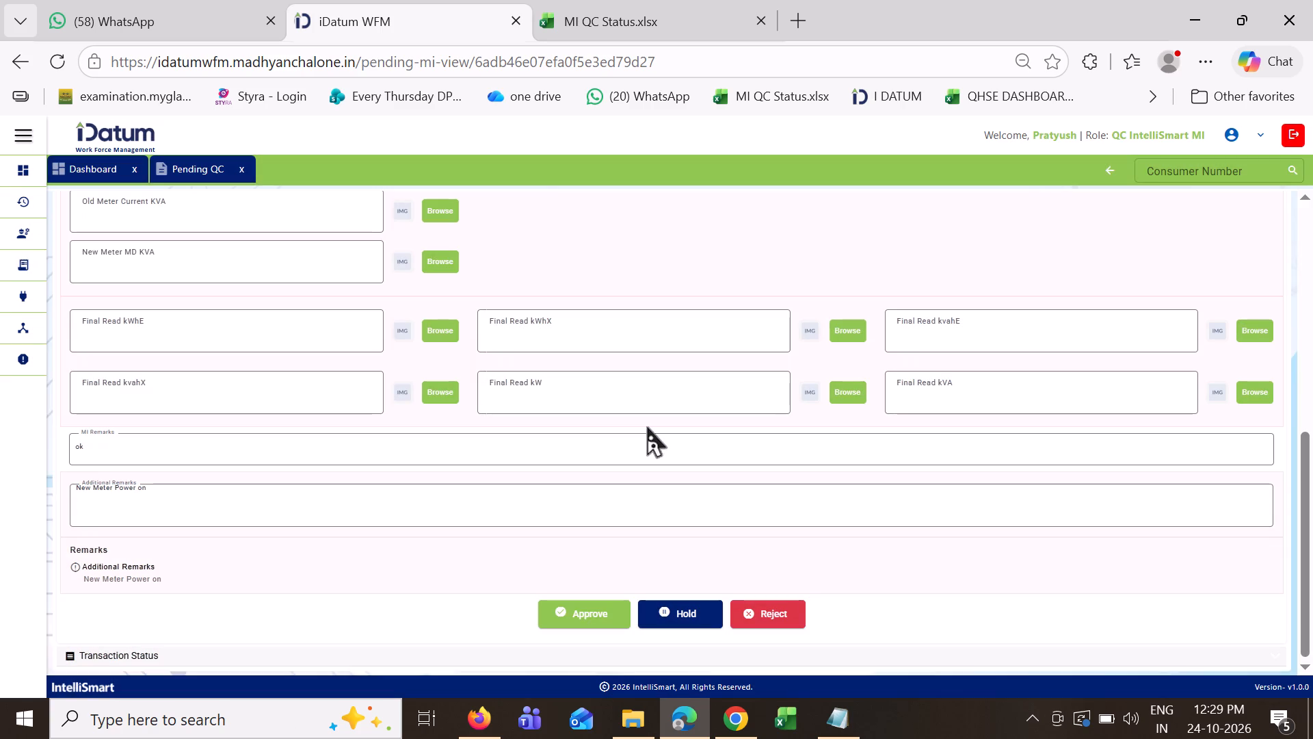
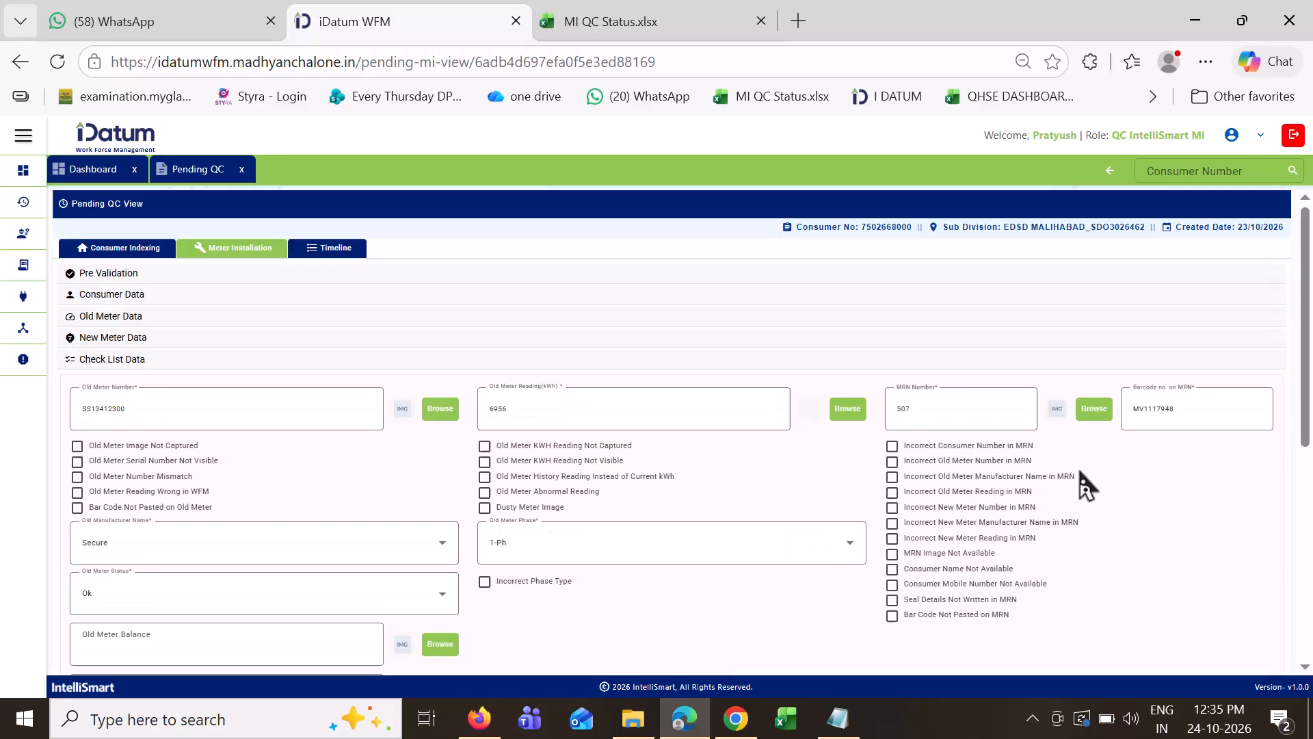
{"action": "left_click", "coordinate": [404, 416]}
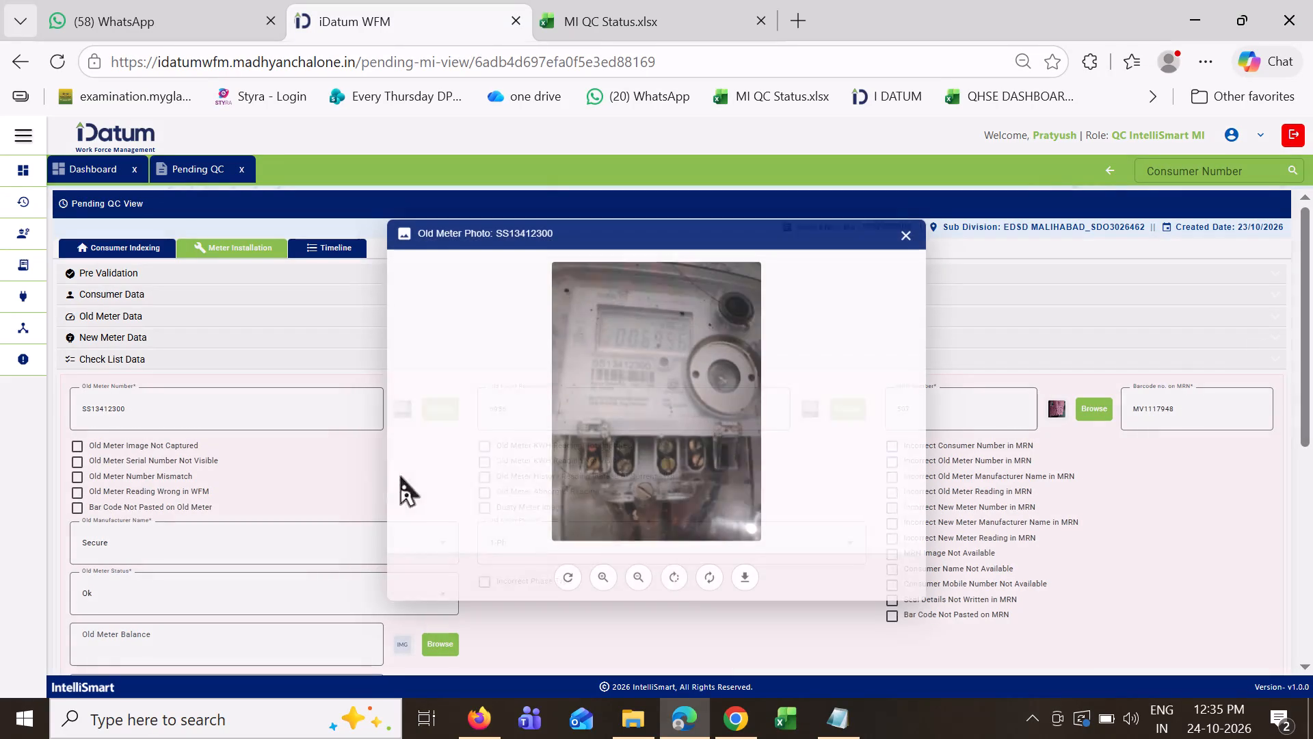
{"action": "left_click", "coordinate": [619, 575]}
{"action": "double_click", "coordinate": [611, 574]}
{"action": "triple_click", "coordinate": [605, 570]}
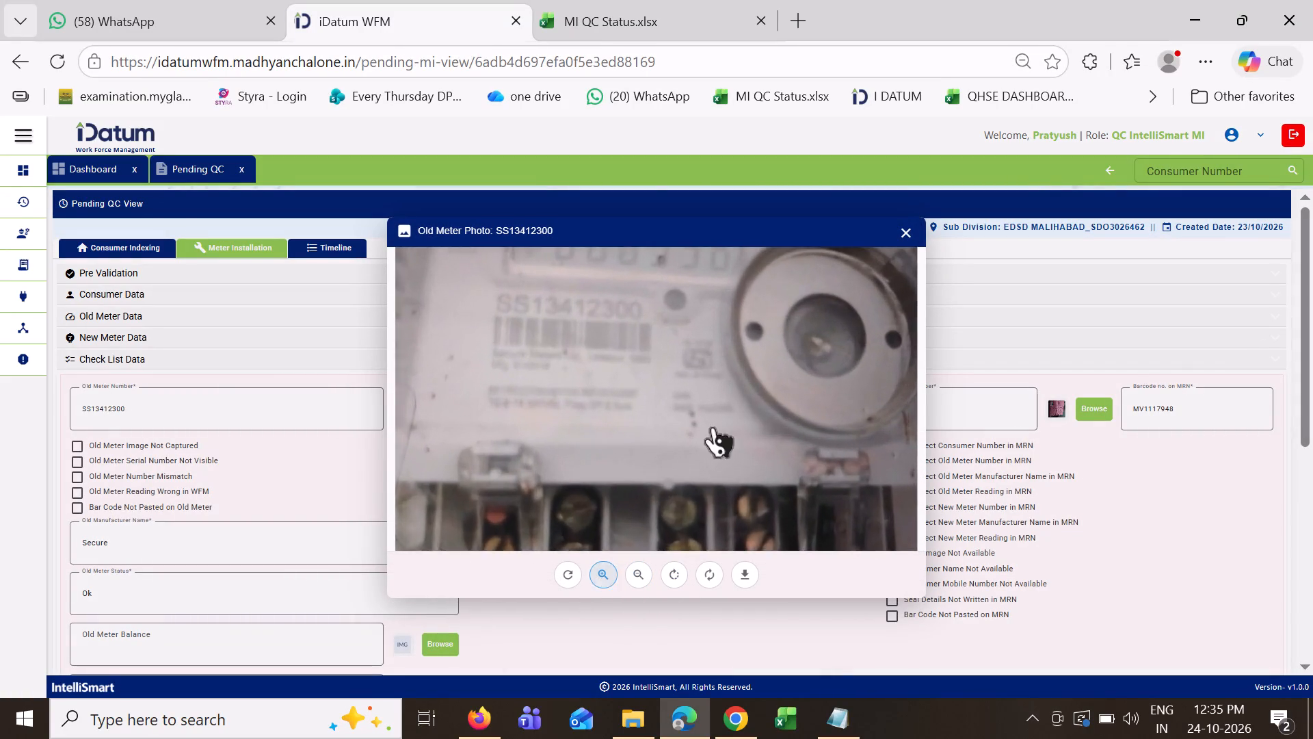
{"action": "left_click_drag", "start_coordinate": [726, 410], "coordinate": [725, 458]}
{"action": "left_click", "coordinate": [914, 229]}
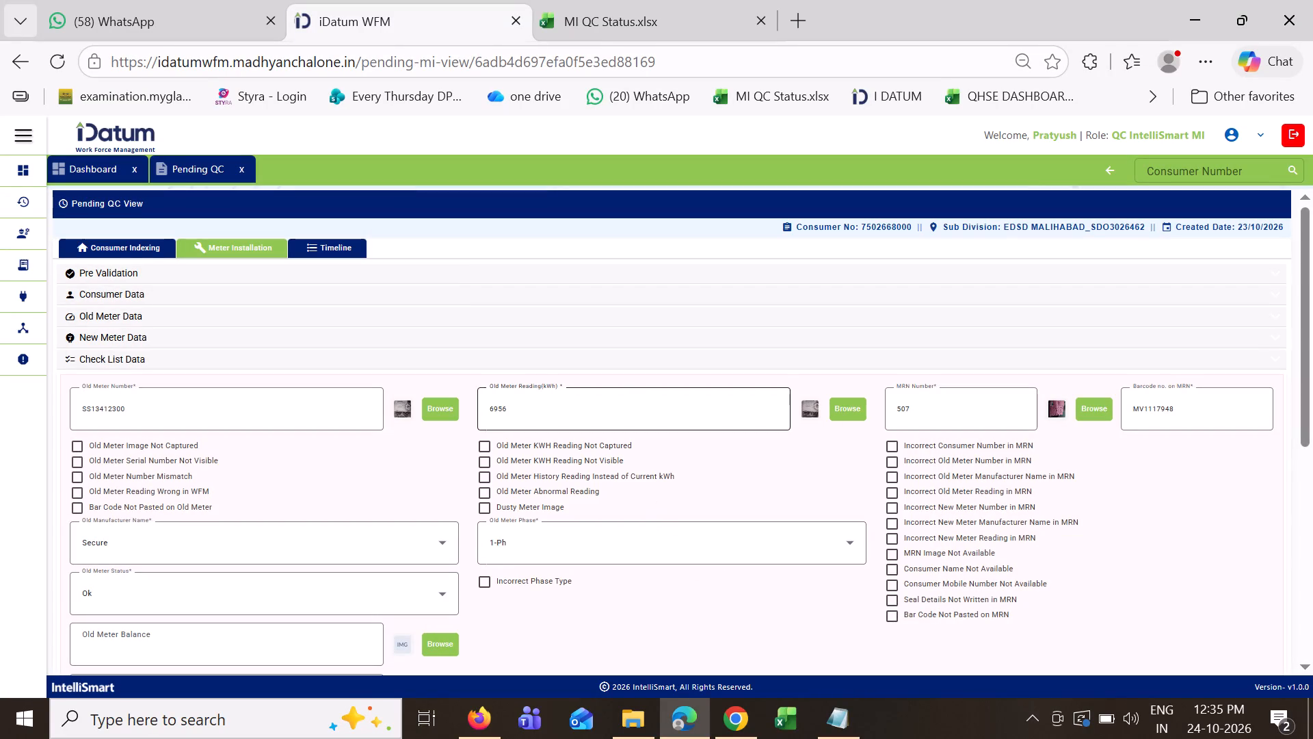
{"action": "scroll", "coordinate": [521, 594], "scroll_direction": "down", "scroll_amount": 6}
{"action": "left_click", "coordinate": [476, 582]}
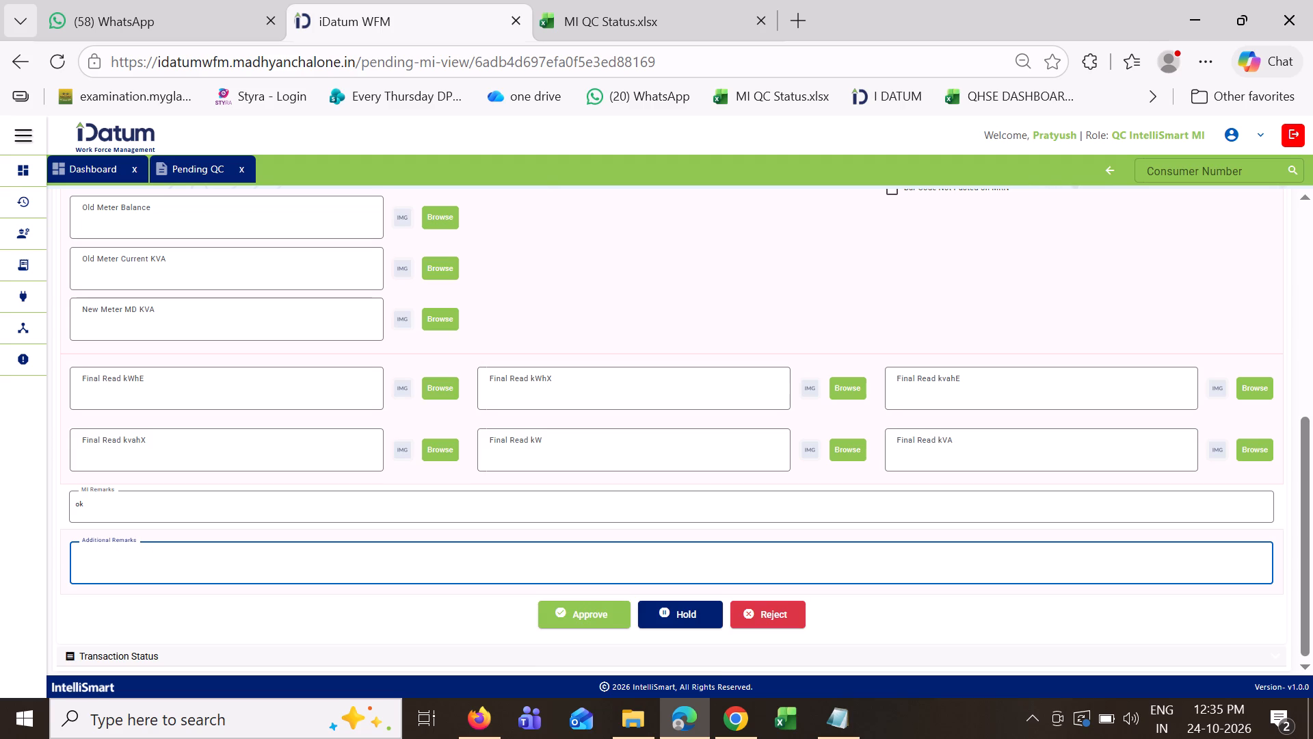
{"action": "key", "text": "ctrl+v"}
{"action": "left_click", "coordinate": [624, 678]}
{"action": "left_click", "coordinate": [604, 670]}
{"action": "left_click", "coordinate": [646, 435]}
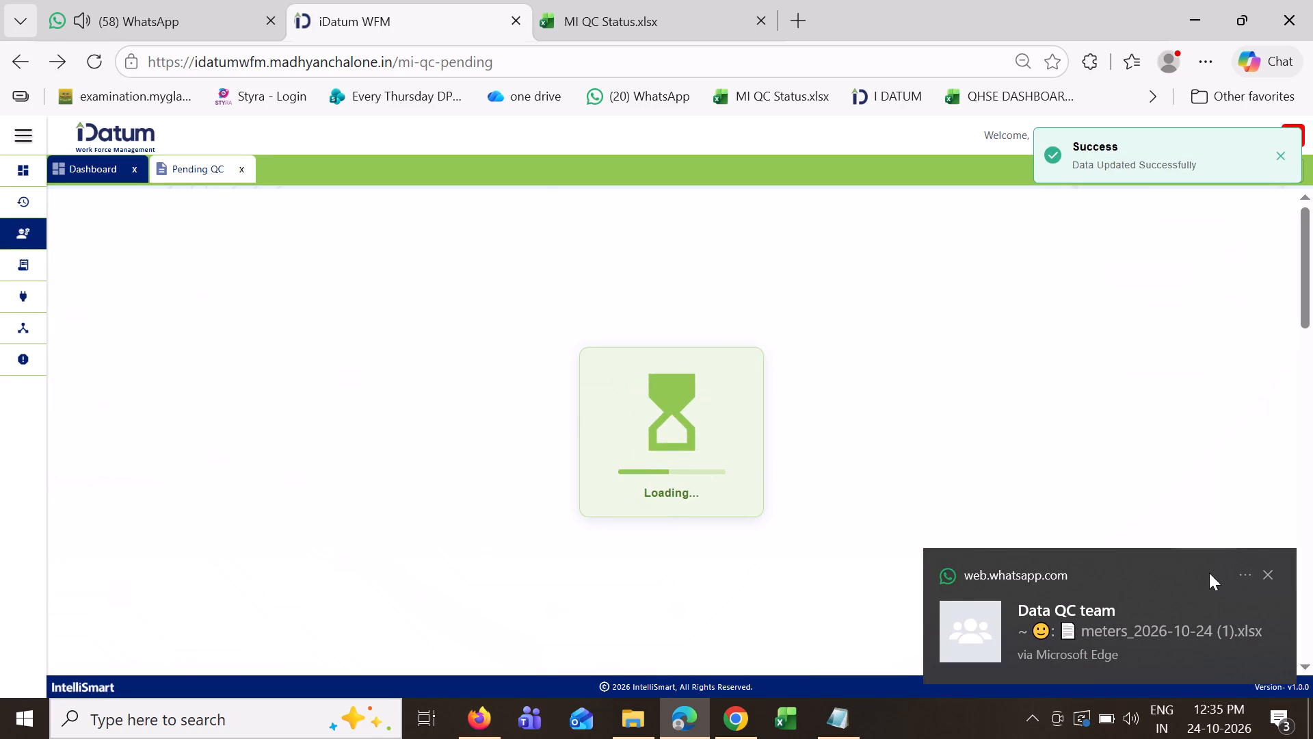
{"action": "left_click", "coordinate": [1270, 575]}
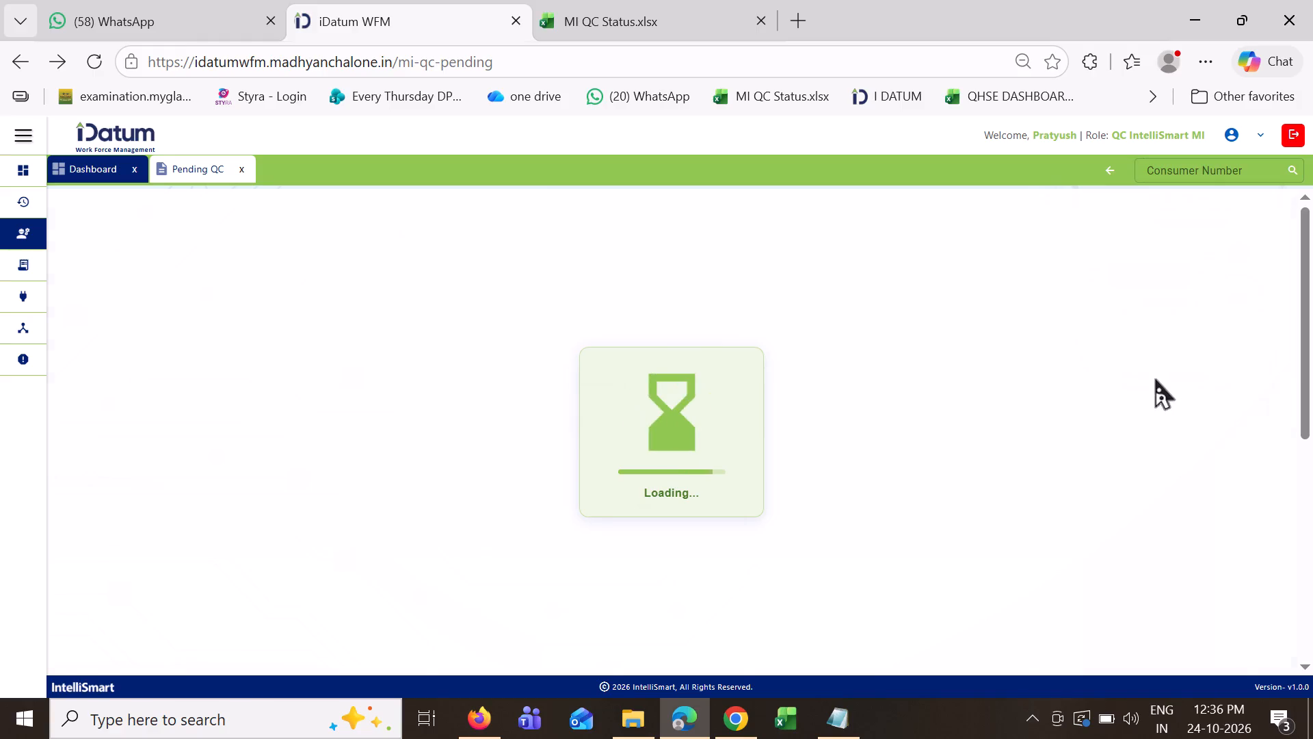
{"action": "left_click", "coordinate": [1260, 426]}
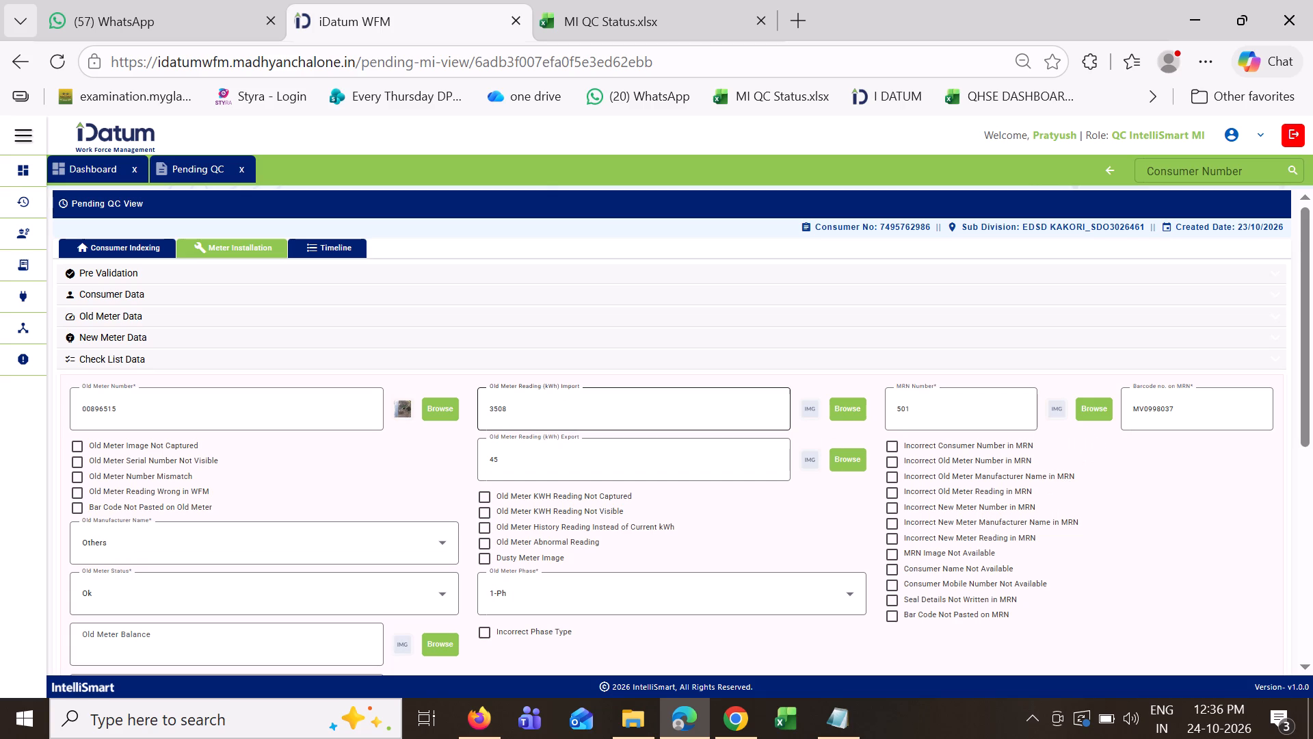
{"action": "left_click", "coordinate": [399, 417]}
{"action": "double_click", "coordinate": [602, 569]}
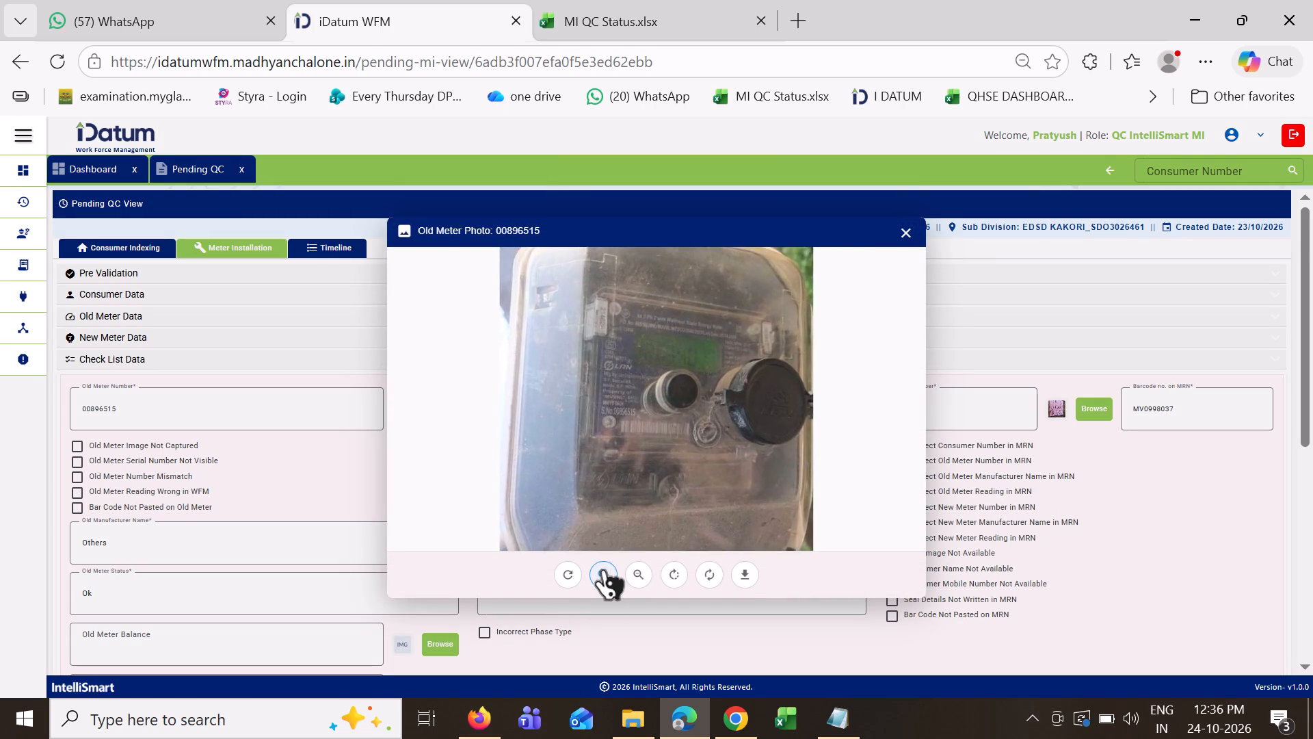
{"action": "triple_click", "coordinate": [602, 569]}
{"action": "triple_click", "coordinate": [602, 569]}
{"action": "left_click", "coordinate": [903, 217]}
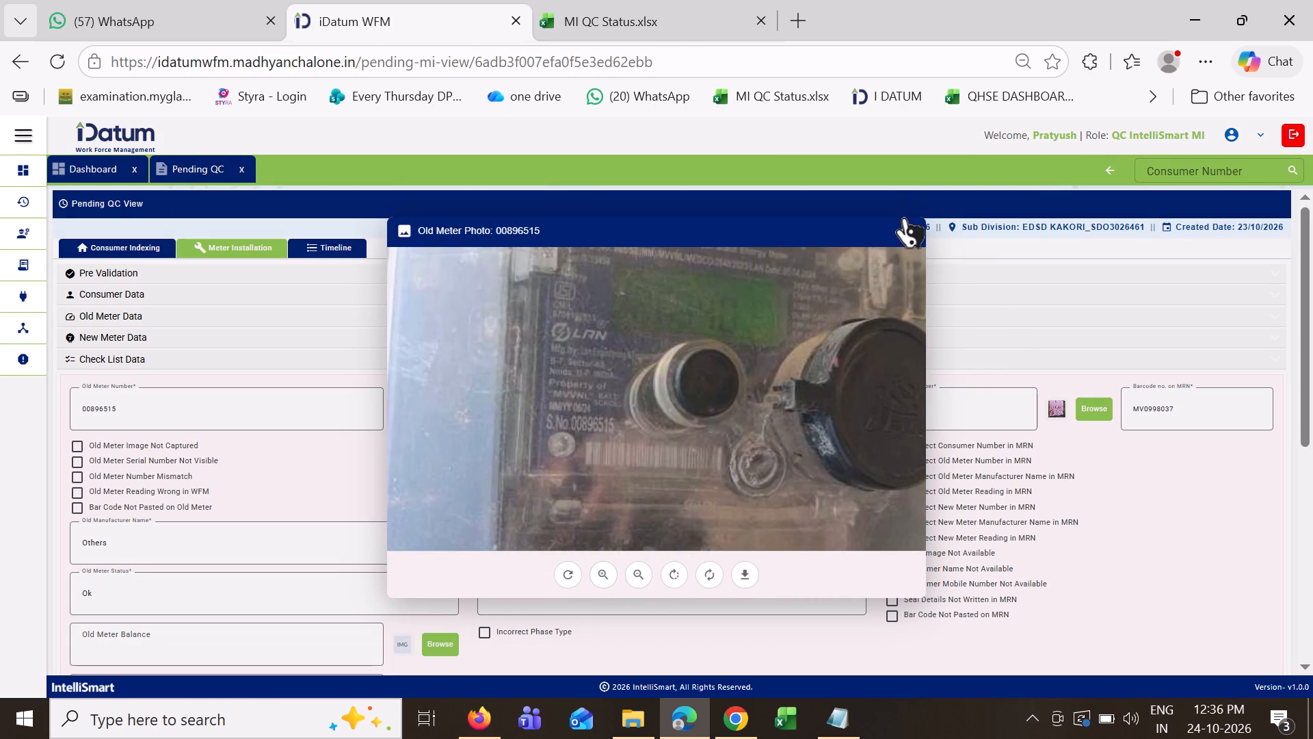
{"action": "scroll", "coordinate": [350, 530], "scroll_direction": "down", "scroll_amount": 7}
{"action": "left_click", "coordinate": [383, 566]}
{"action": "key", "text": "ctrl+v"}
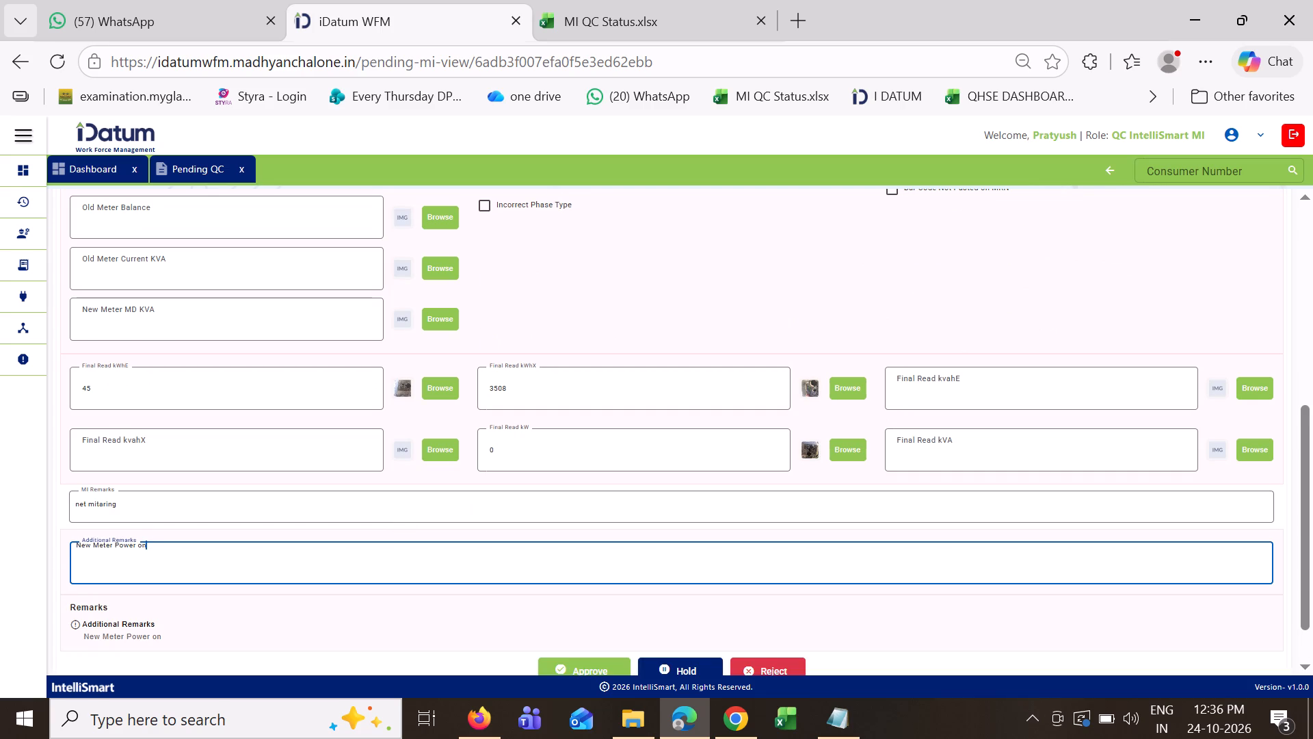
{"action": "scroll", "coordinate": [569, 649], "scroll_direction": "down", "scroll_amount": 3}
{"action": "left_click", "coordinate": [572, 626]}
{"action": "left_click", "coordinate": [633, 435]}
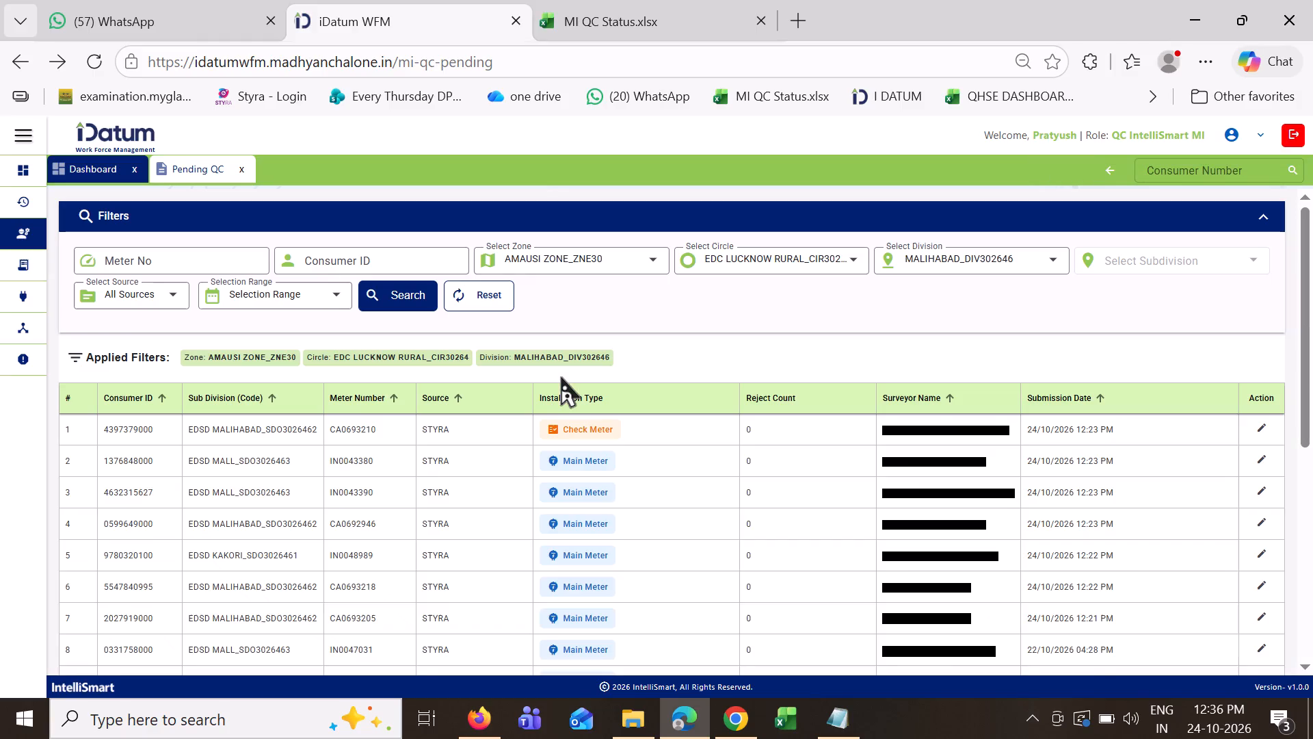
{"action": "left_click", "coordinate": [1258, 425]}
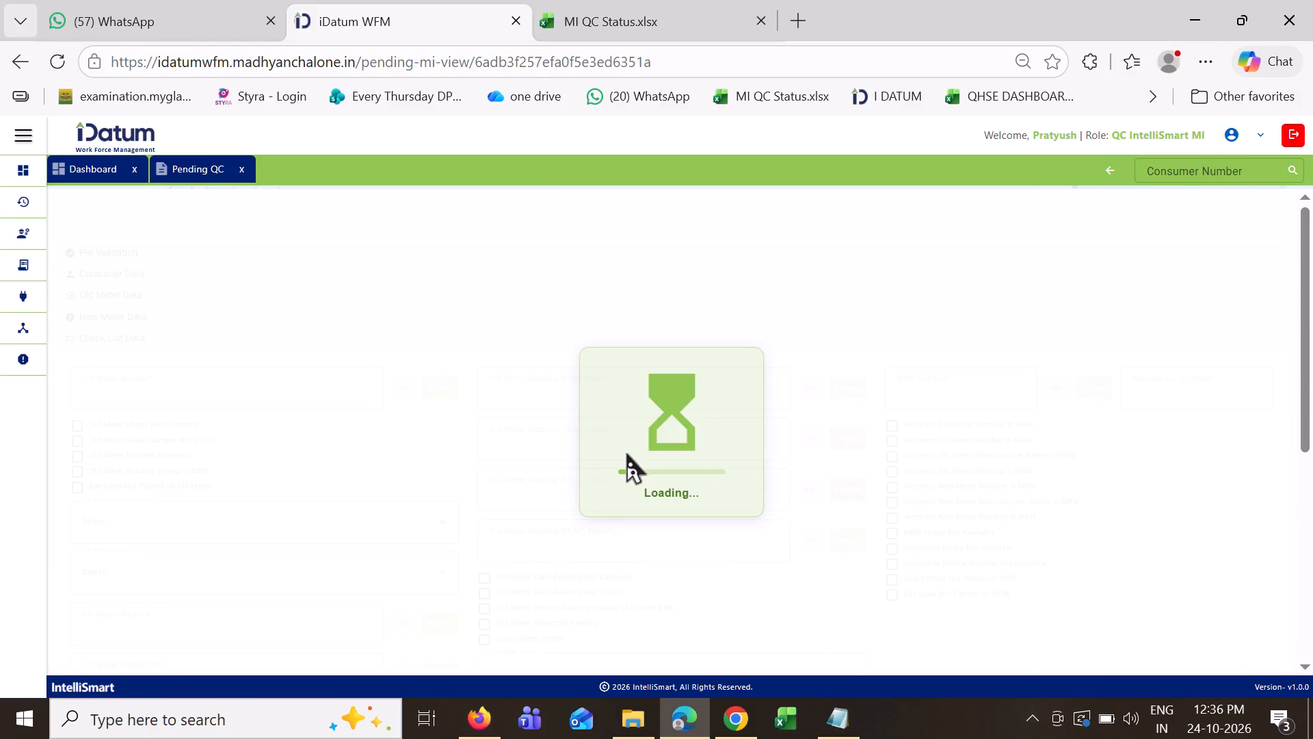
{"action": "left_click", "coordinate": [243, 358]}
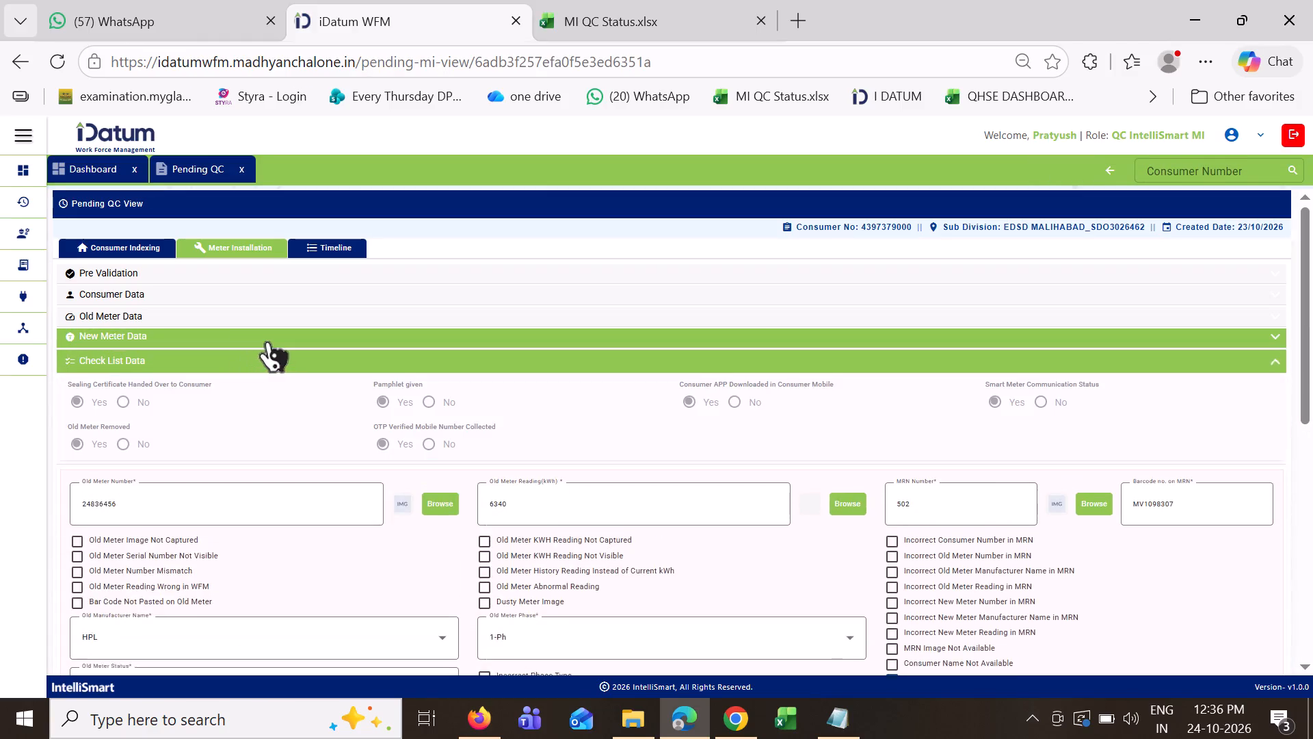
{"action": "left_click", "coordinate": [267, 341]}
{"action": "left_click", "coordinate": [490, 381]}
{"action": "triple_click", "coordinate": [585, 568]}
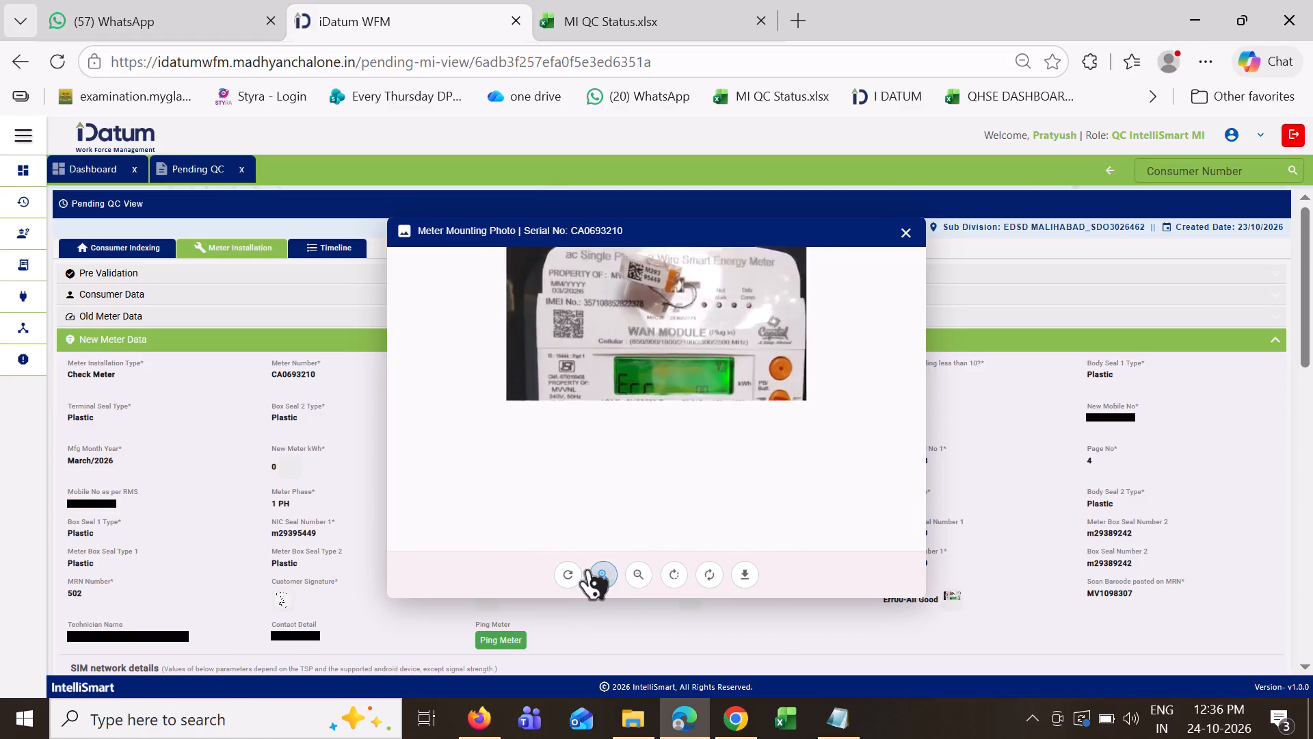
{"action": "triple_click", "coordinate": [593, 571]}
{"action": "left_click_drag", "start_coordinate": [695, 440], "coordinate": [699, 380]}
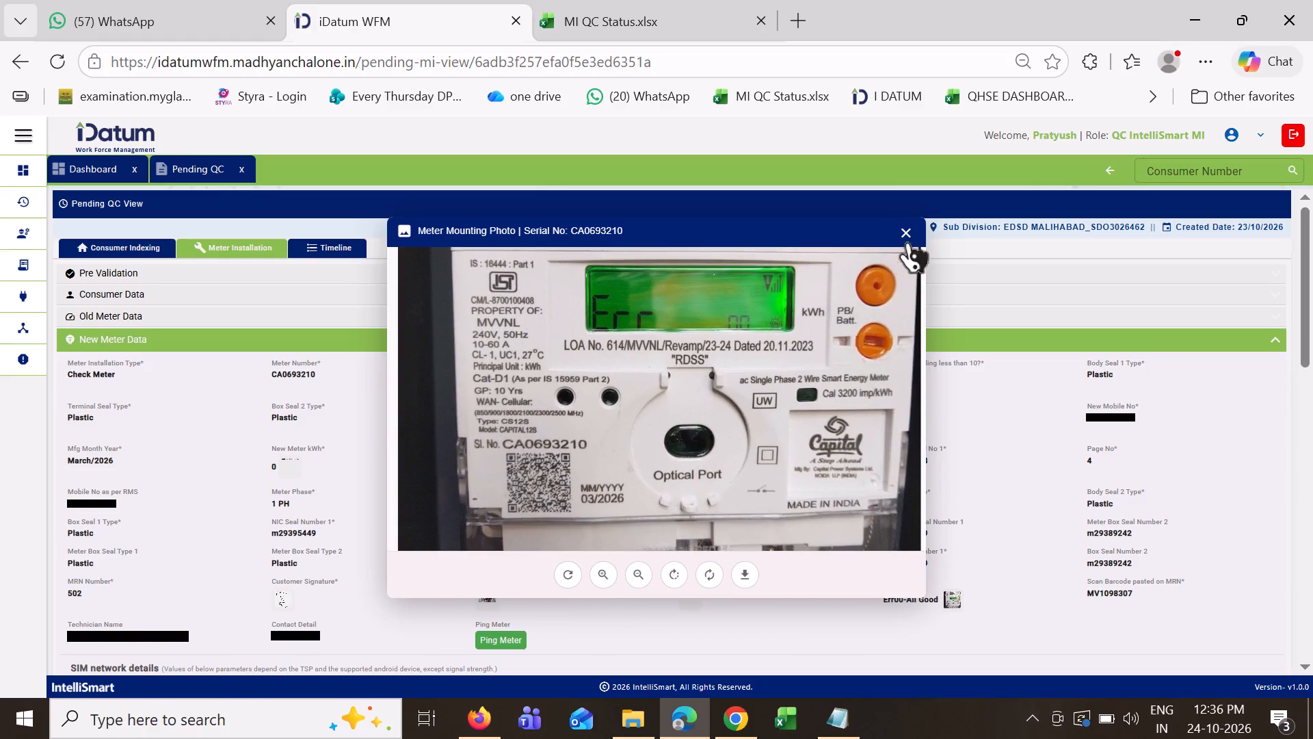
{"action": "left_click", "coordinate": [908, 232]}
Enlarge the old meter kWh photo in the old meter data to check its reading and serial number.
{"action": "left_click", "coordinate": [485, 309]}
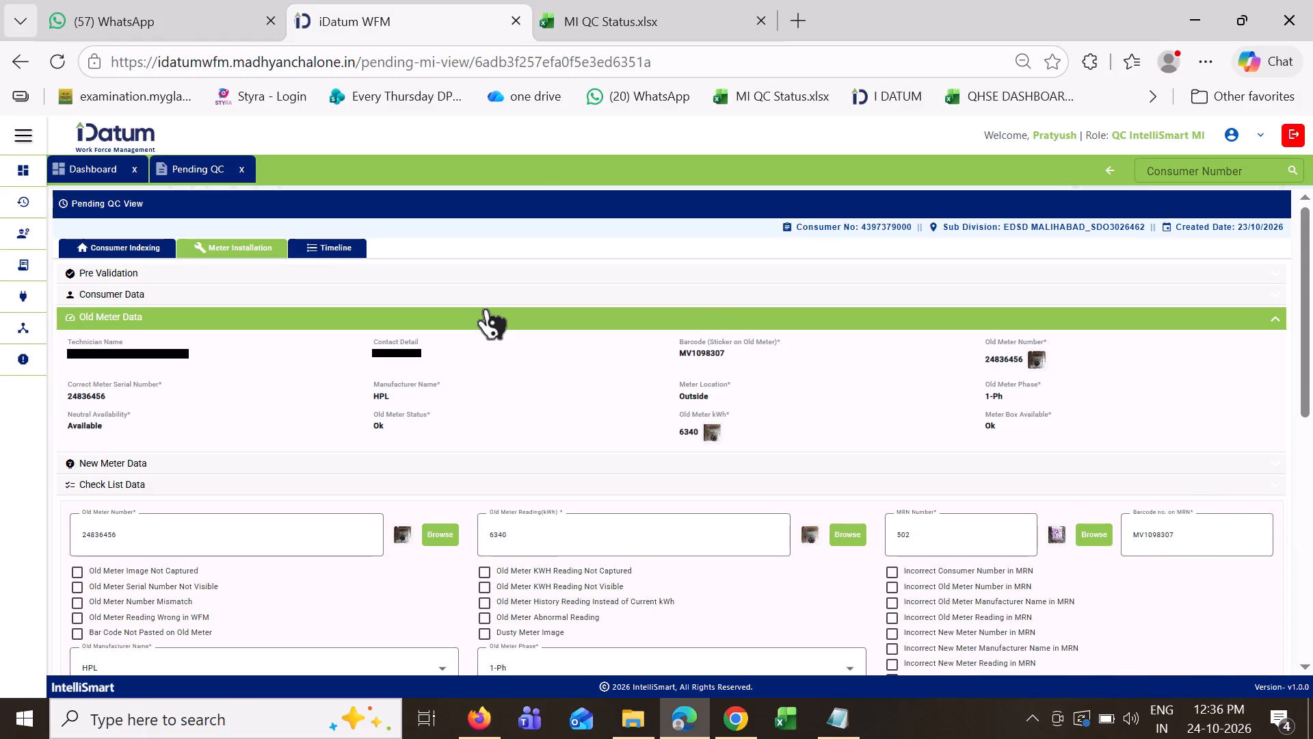
{"action": "left_click", "coordinate": [715, 432]}
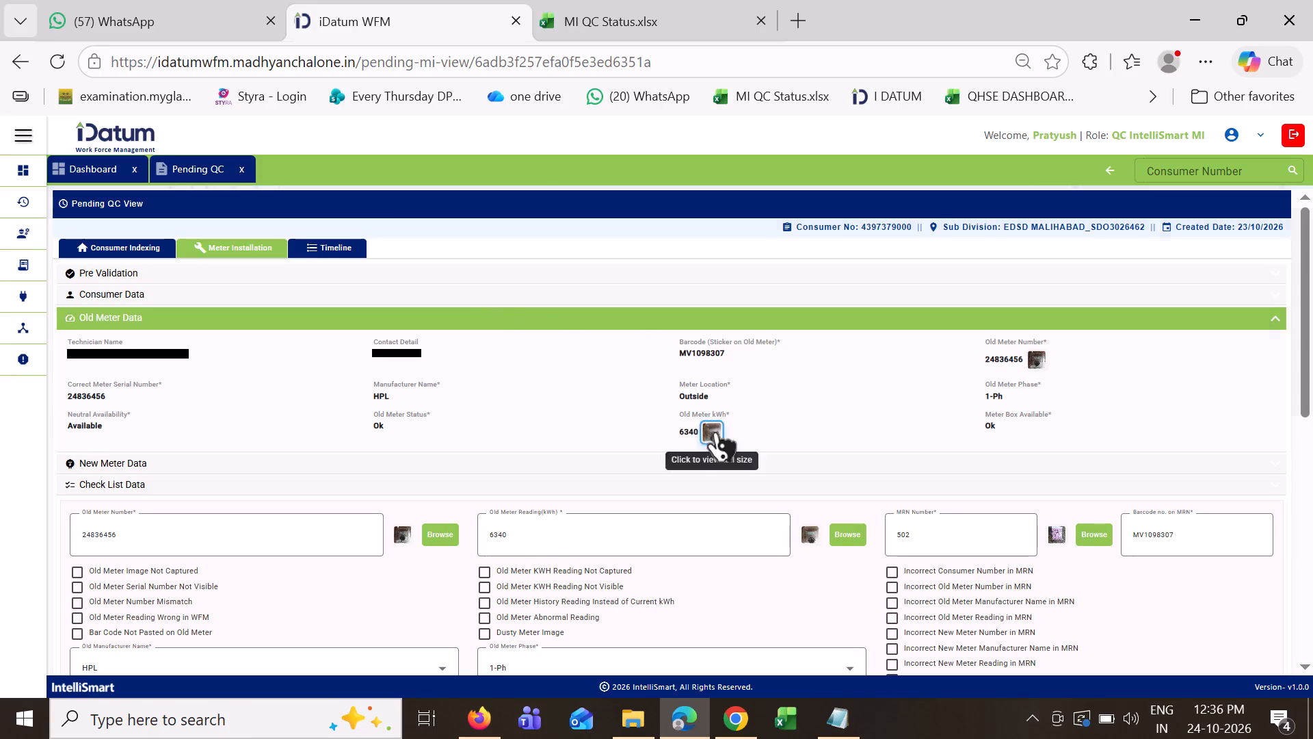
{"action": "triple_click", "coordinate": [603, 573]}
{"action": "triple_click", "coordinate": [603, 573]}
{"action": "left_click", "coordinate": [603, 572]}
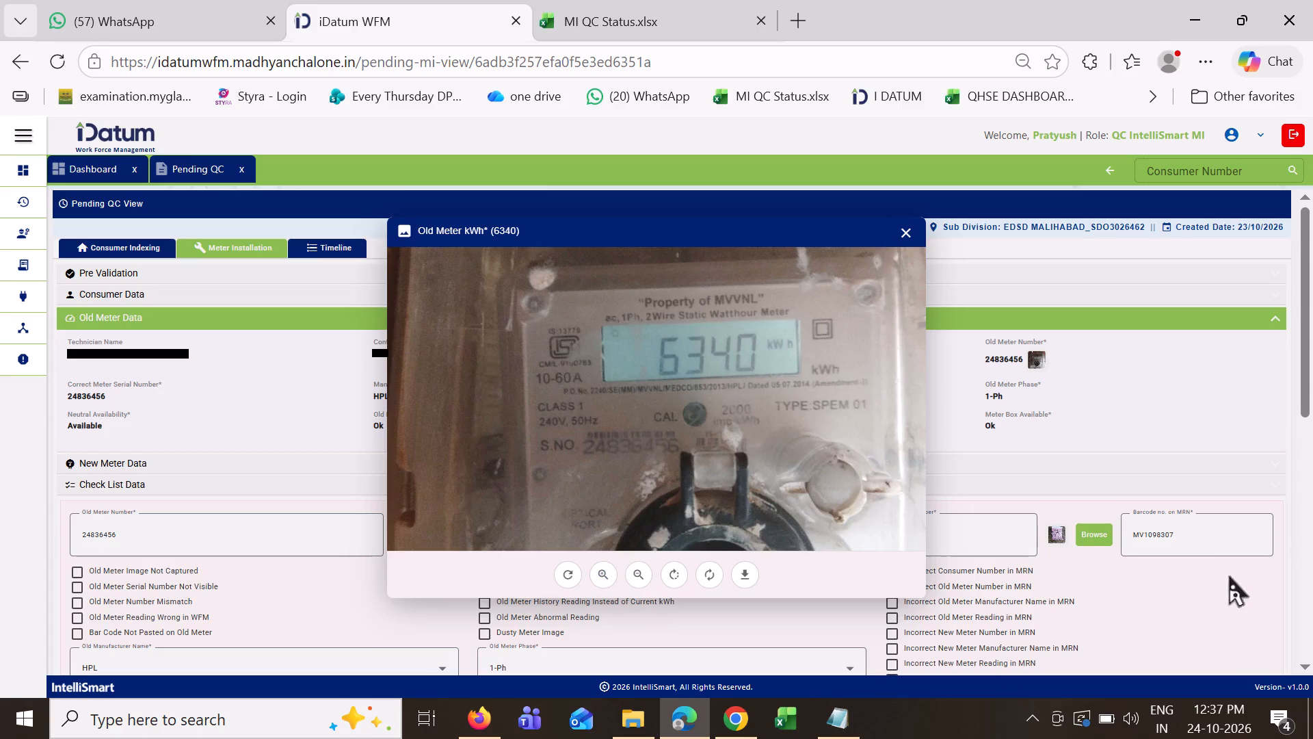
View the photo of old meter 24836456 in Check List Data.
{"action": "left_click", "coordinate": [910, 226]}
{"action": "left_click", "coordinate": [400, 536]}
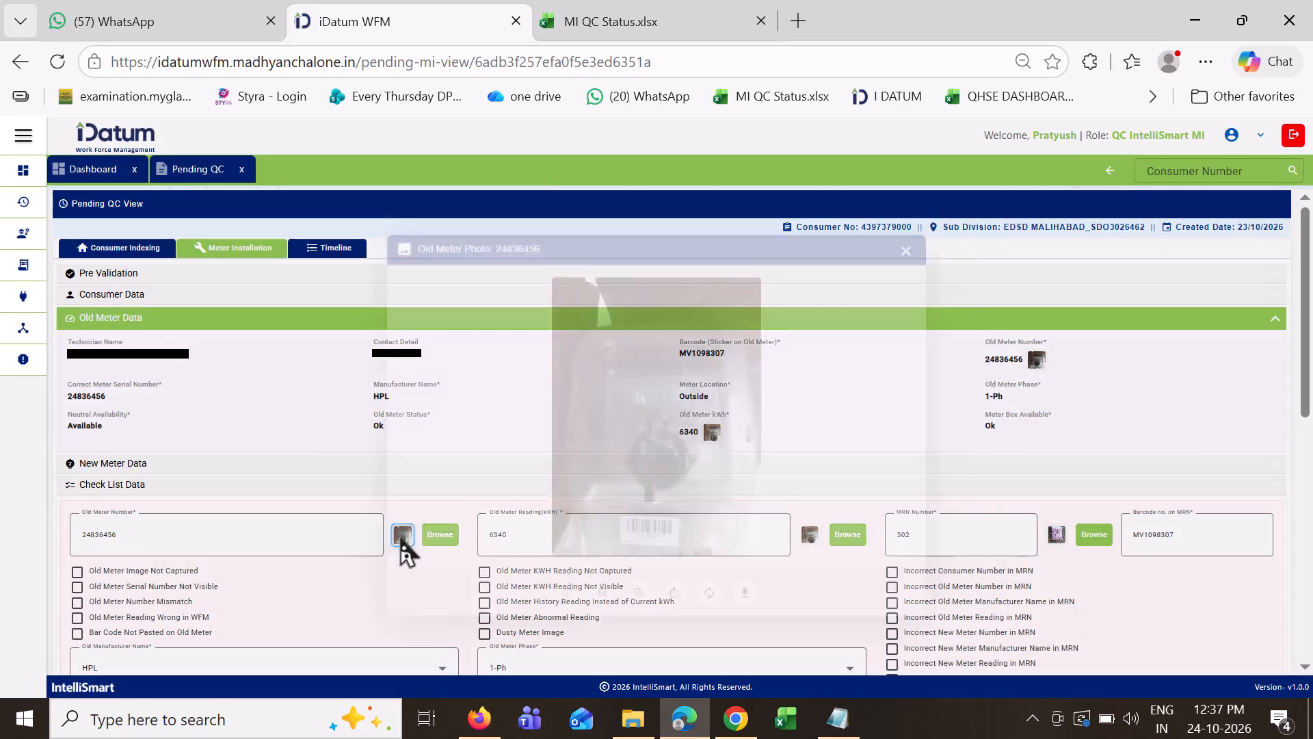
{"action": "left_click", "coordinate": [888, 233]}
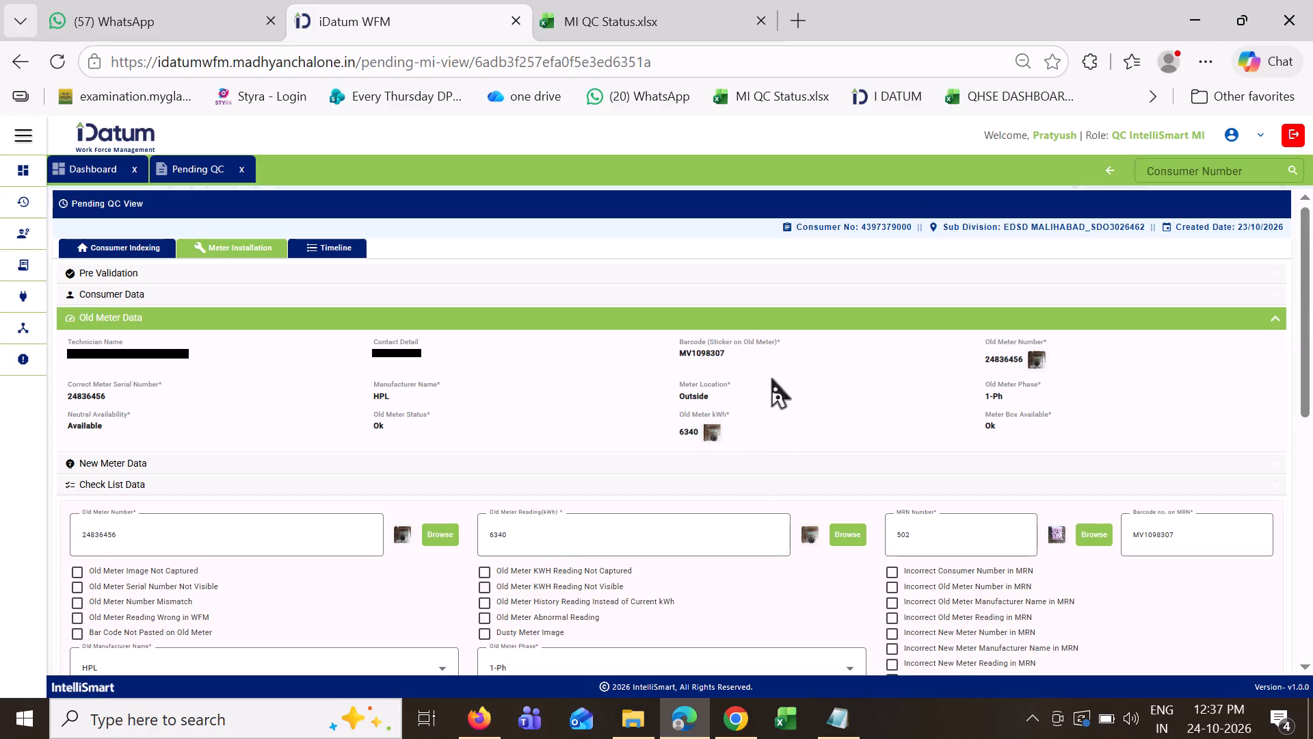
{"action": "left_click", "coordinate": [801, 317]}
{"action": "left_click", "coordinate": [631, 343]}
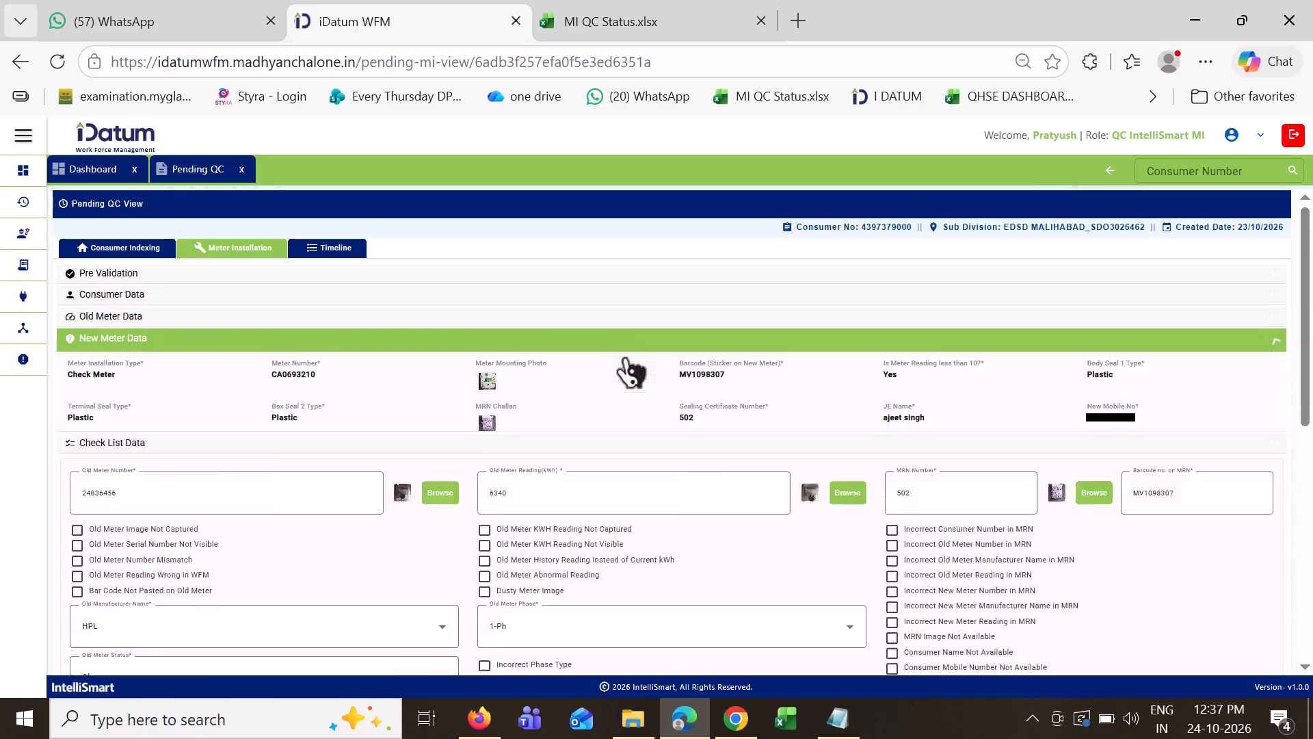
{"action": "left_click", "coordinate": [478, 377]}
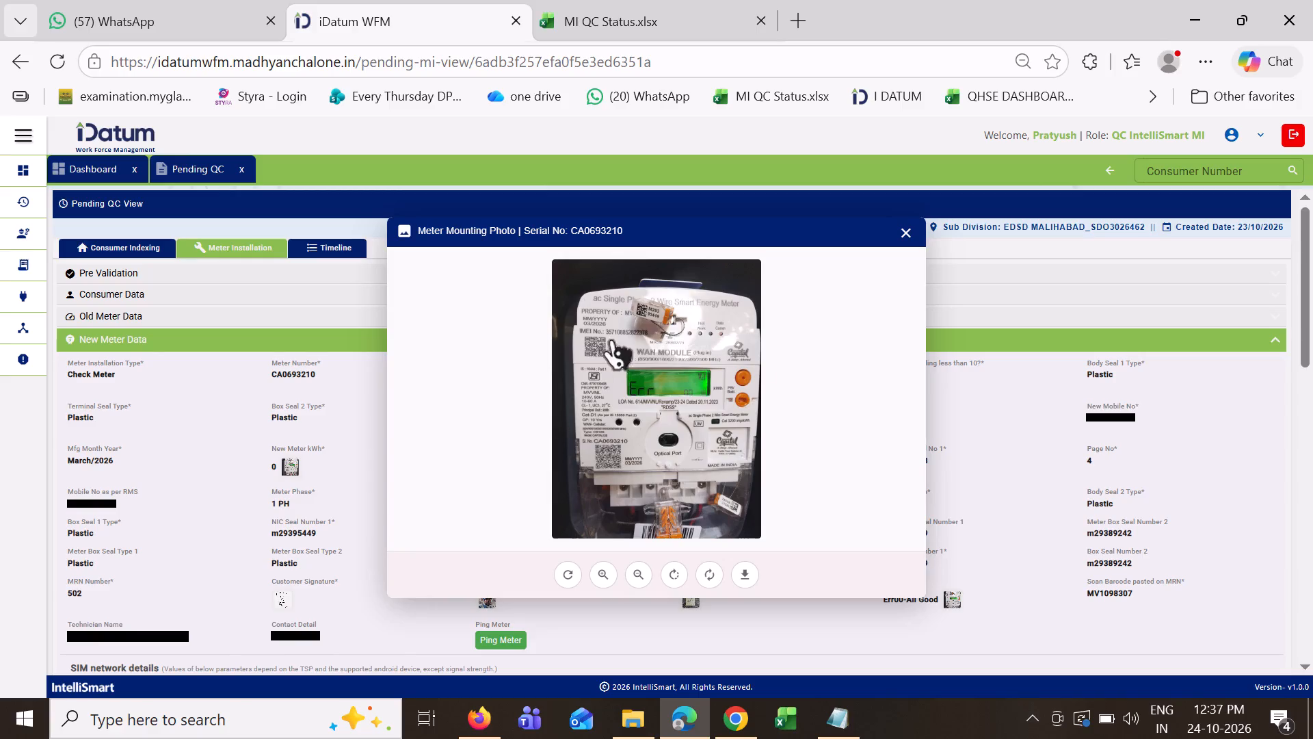
{"action": "triple_click", "coordinate": [600, 571]}
{"action": "triple_click", "coordinate": [600, 571]}
{"action": "left_click", "coordinate": [600, 571]}
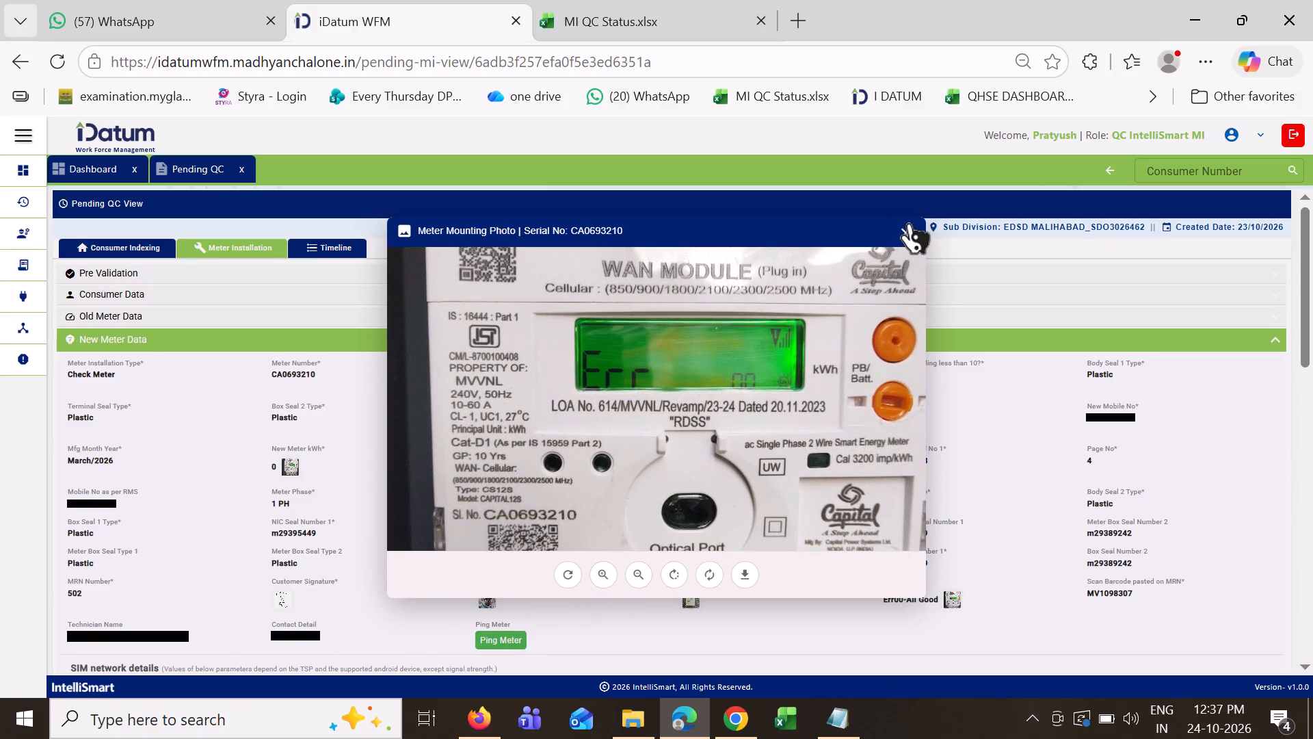
{"action": "left_click", "coordinate": [918, 219]}
Rotate and enlarge the MRN challan photo for MRN 502 to check its meter, reading and seal entries.
{"action": "left_click", "coordinate": [469, 427]}
{"action": "left_click", "coordinate": [496, 427]}
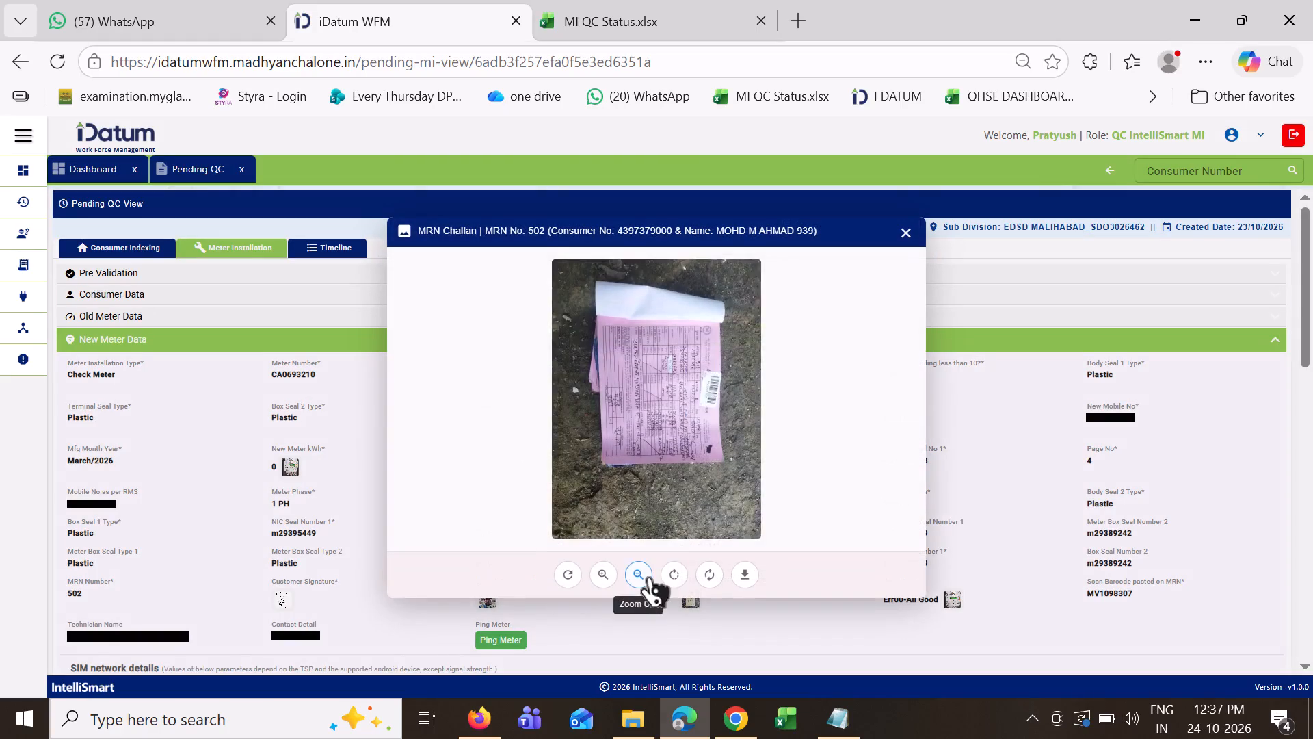
{"action": "left_click", "coordinate": [648, 577]}
{"action": "triple_click", "coordinate": [678, 567]}
{"action": "triple_click", "coordinate": [596, 584]}
{"action": "triple_click", "coordinate": [596, 584]}
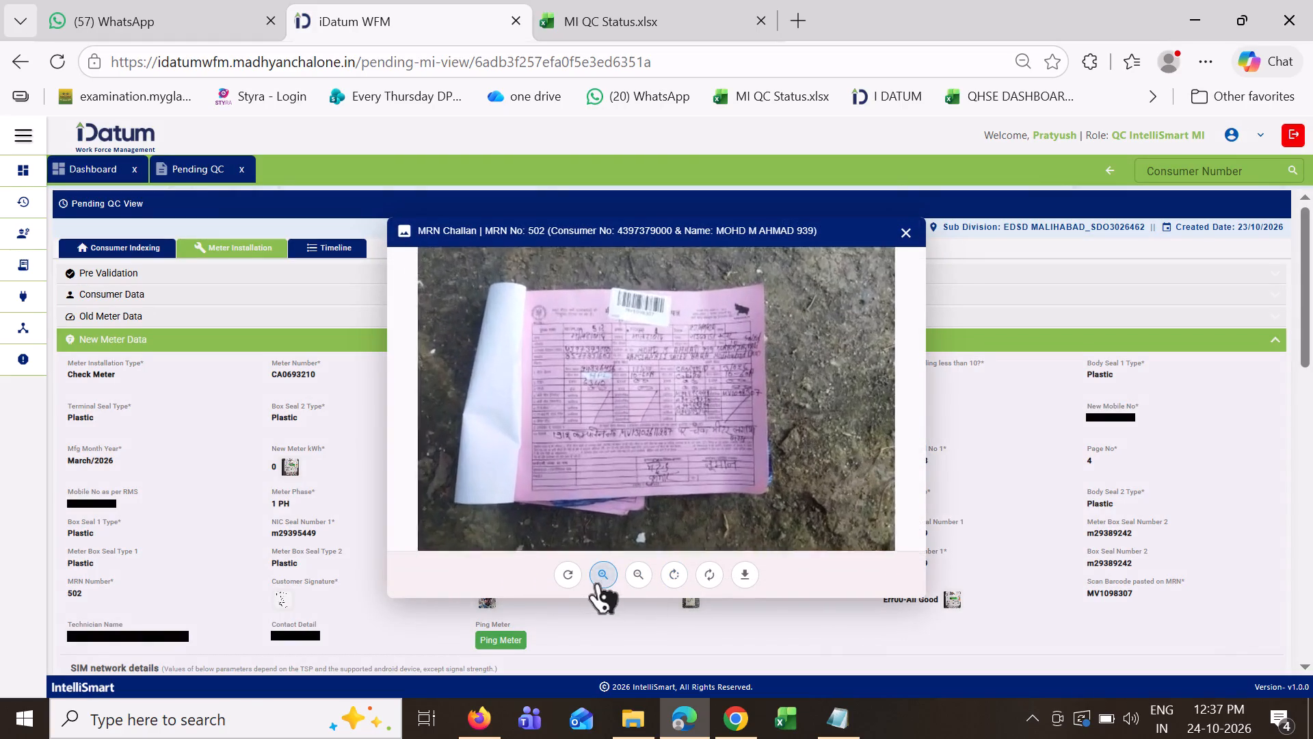
{"action": "triple_click", "coordinate": [596, 581]}
{"action": "left_click", "coordinate": [596, 581]}
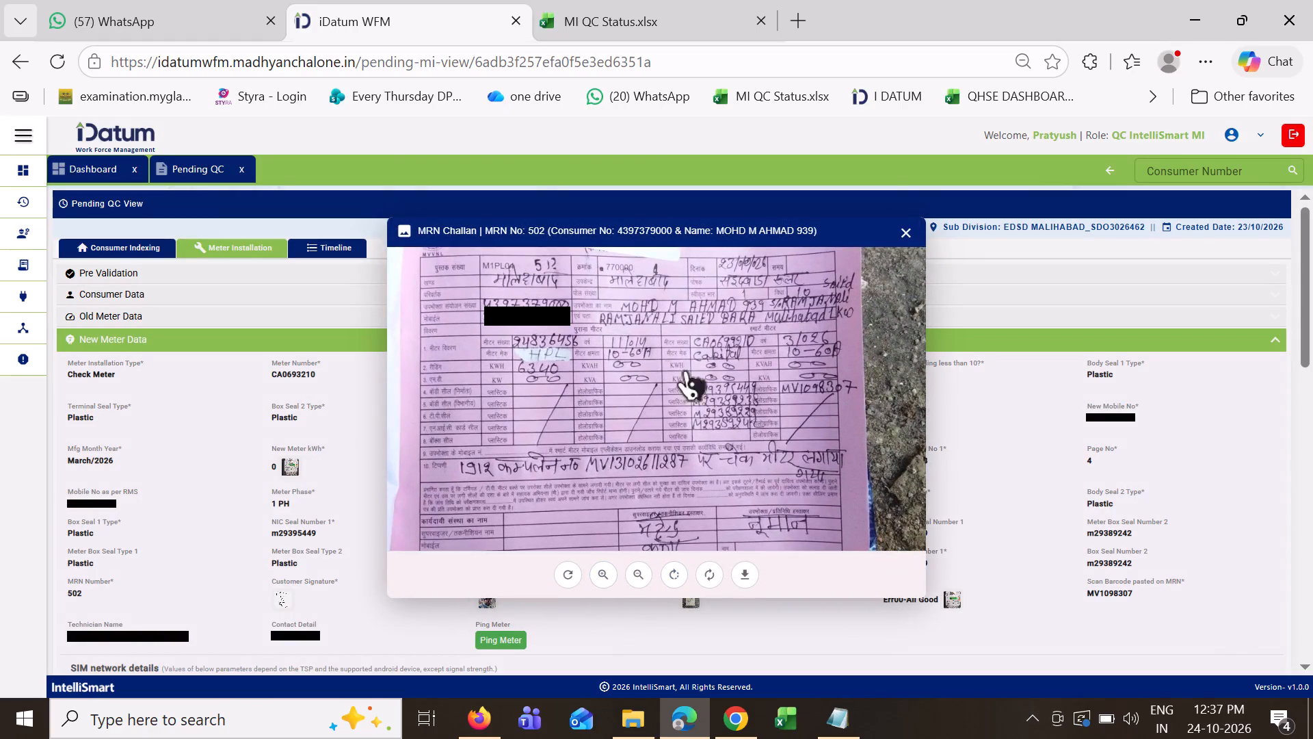
{"action": "left_click", "coordinate": [890, 227]}
{"action": "left_click", "coordinate": [619, 334]}
{"action": "scroll", "coordinate": [592, 380], "scroll_direction": "down", "scroll_amount": 4}
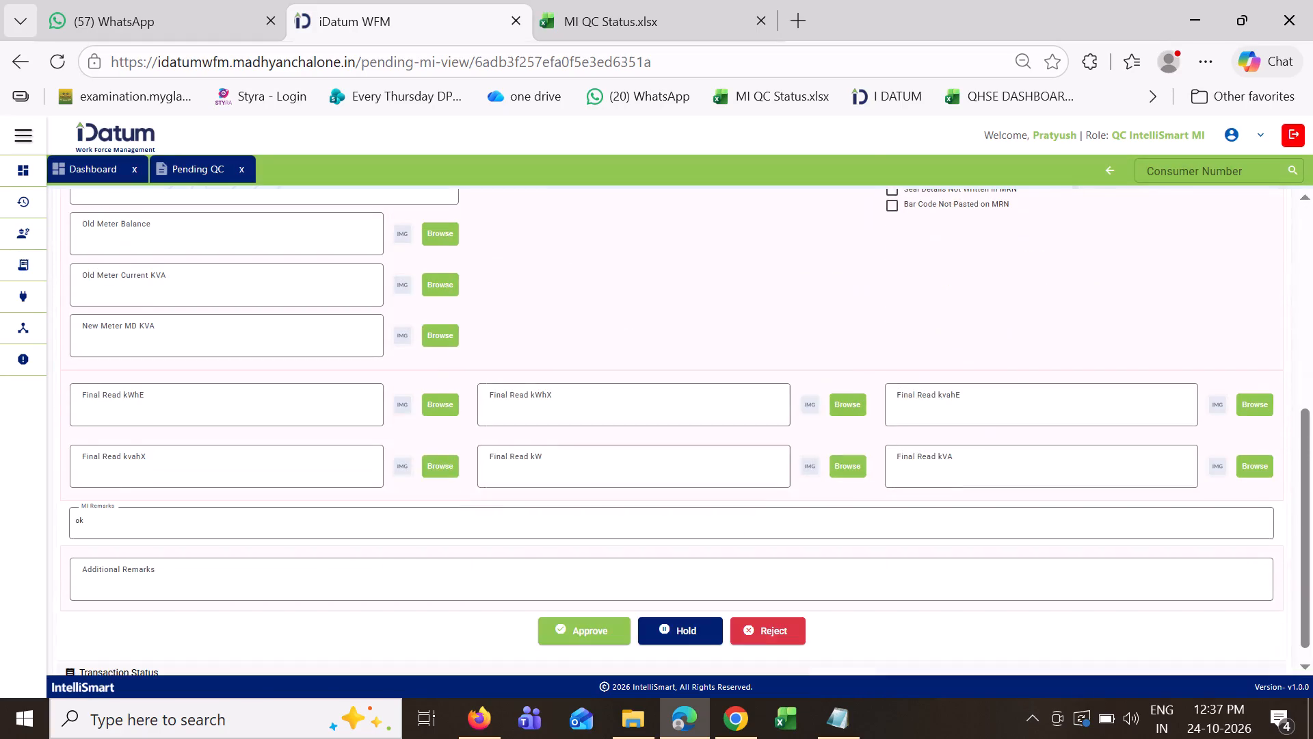
{"action": "left_click", "coordinate": [461, 570]}
{"action": "key", "text": "ctrl+v"}
{"action": "scroll", "coordinate": [584, 613], "scroll_direction": "down", "scroll_amount": 5}
{"action": "left_click", "coordinate": [575, 599]}
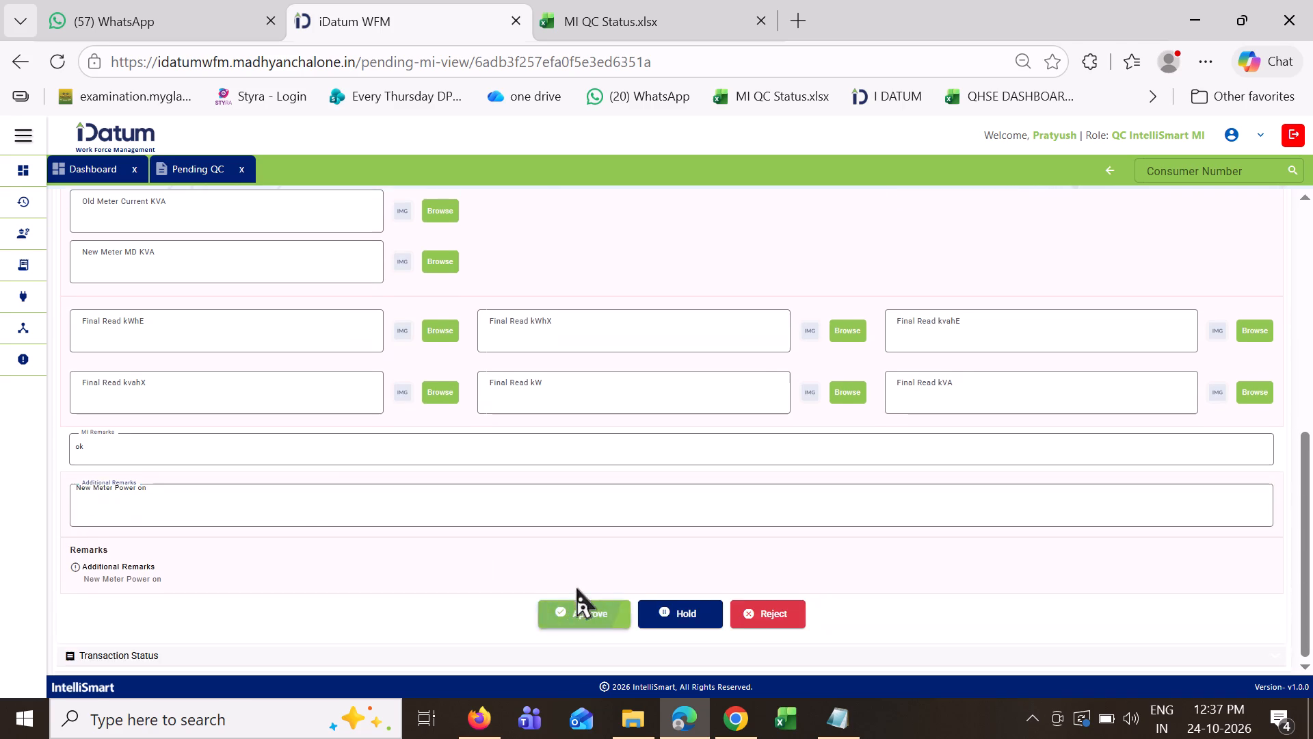
{"action": "left_click", "coordinate": [620, 452]}
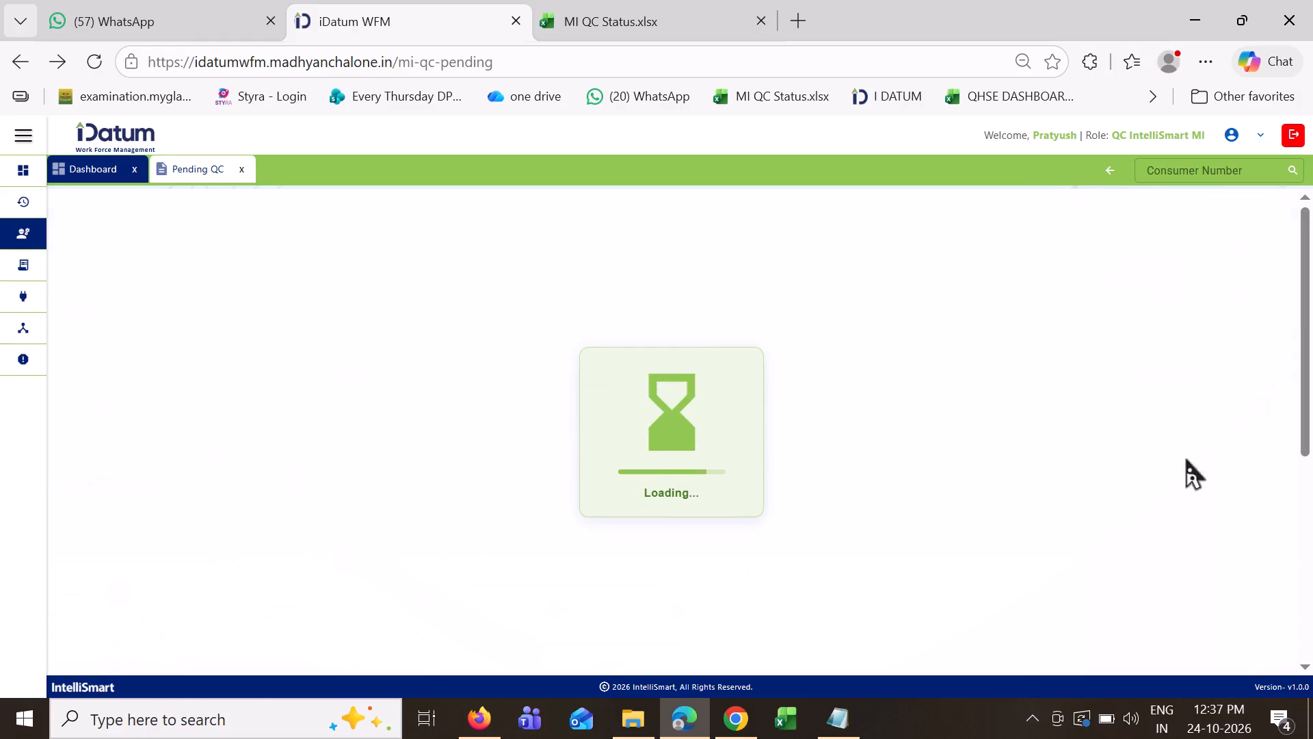
{"action": "left_click", "coordinate": [1252, 427]}
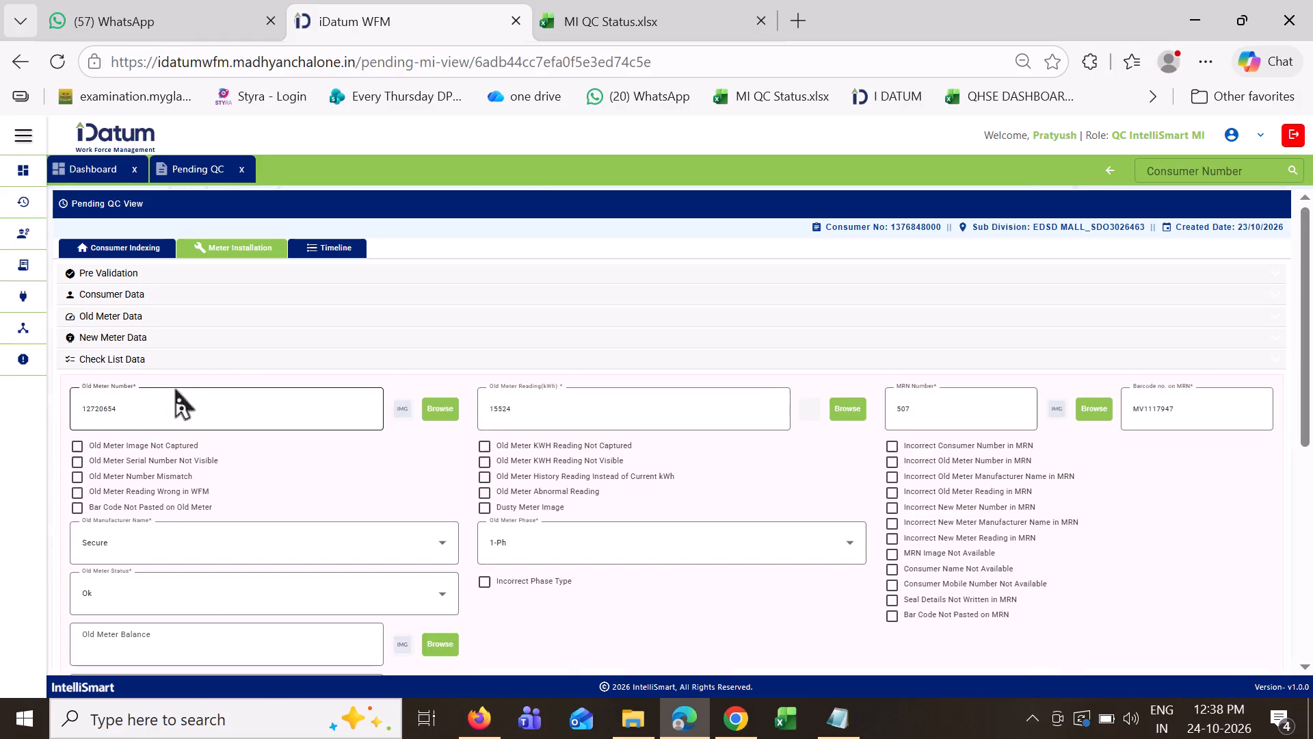
{"action": "left_click", "coordinate": [215, 356]}
{"action": "left_click", "coordinate": [297, 305]}
{"action": "left_click", "coordinate": [306, 309]}
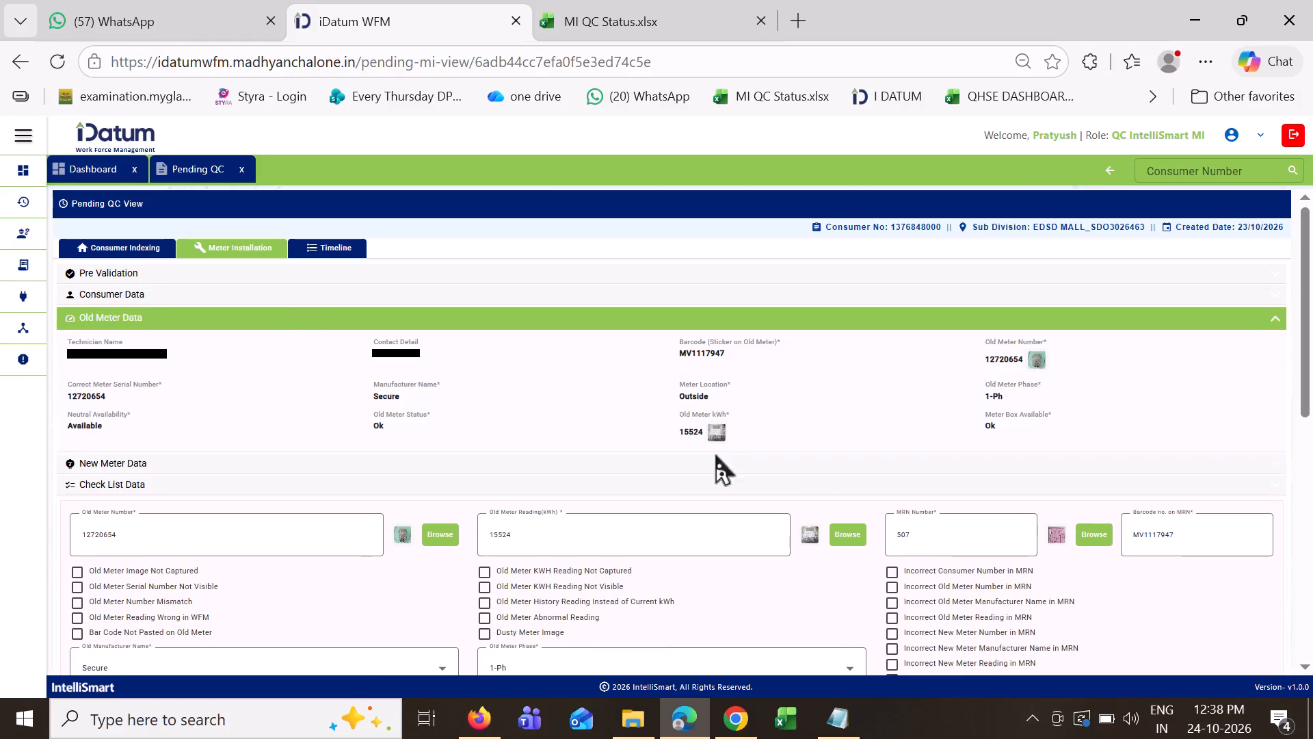
{"action": "left_click", "coordinate": [715, 439]}
{"action": "triple_click", "coordinate": [611, 574]}
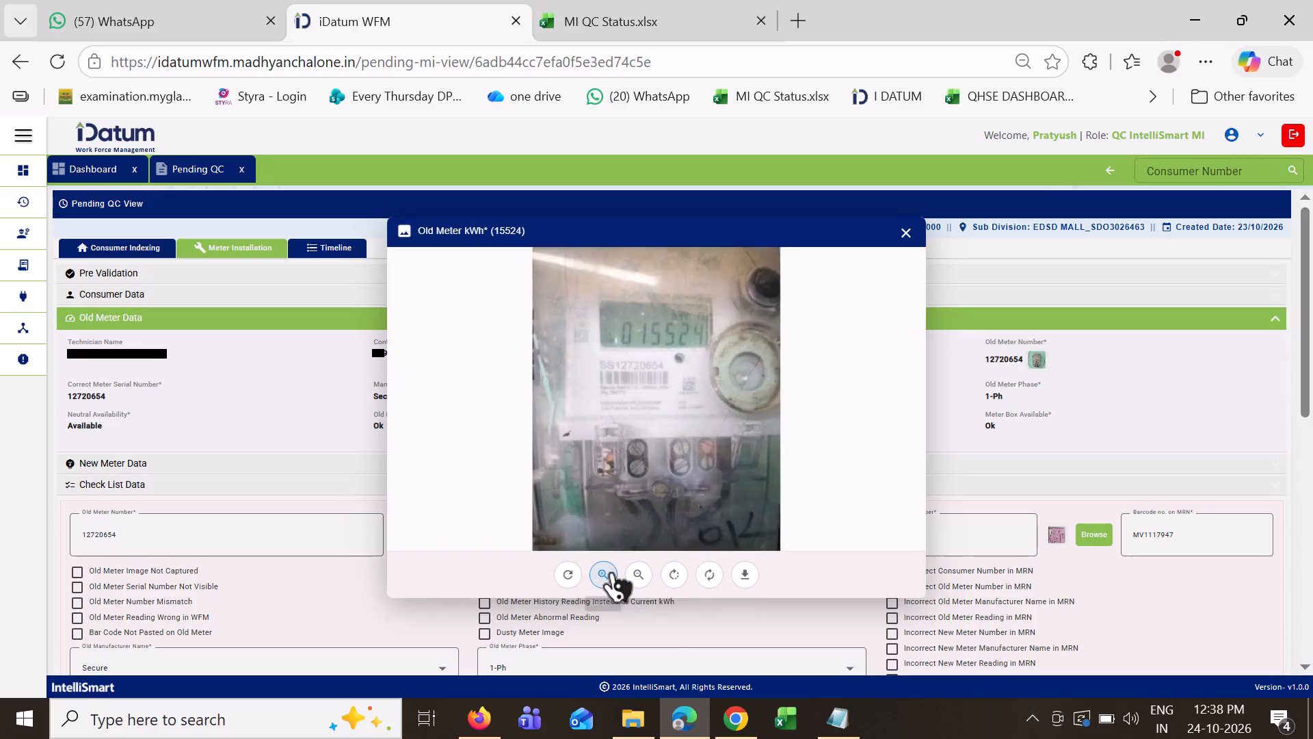
{"action": "double_click", "coordinate": [611, 572]}
{"action": "left_click", "coordinate": [907, 235]}
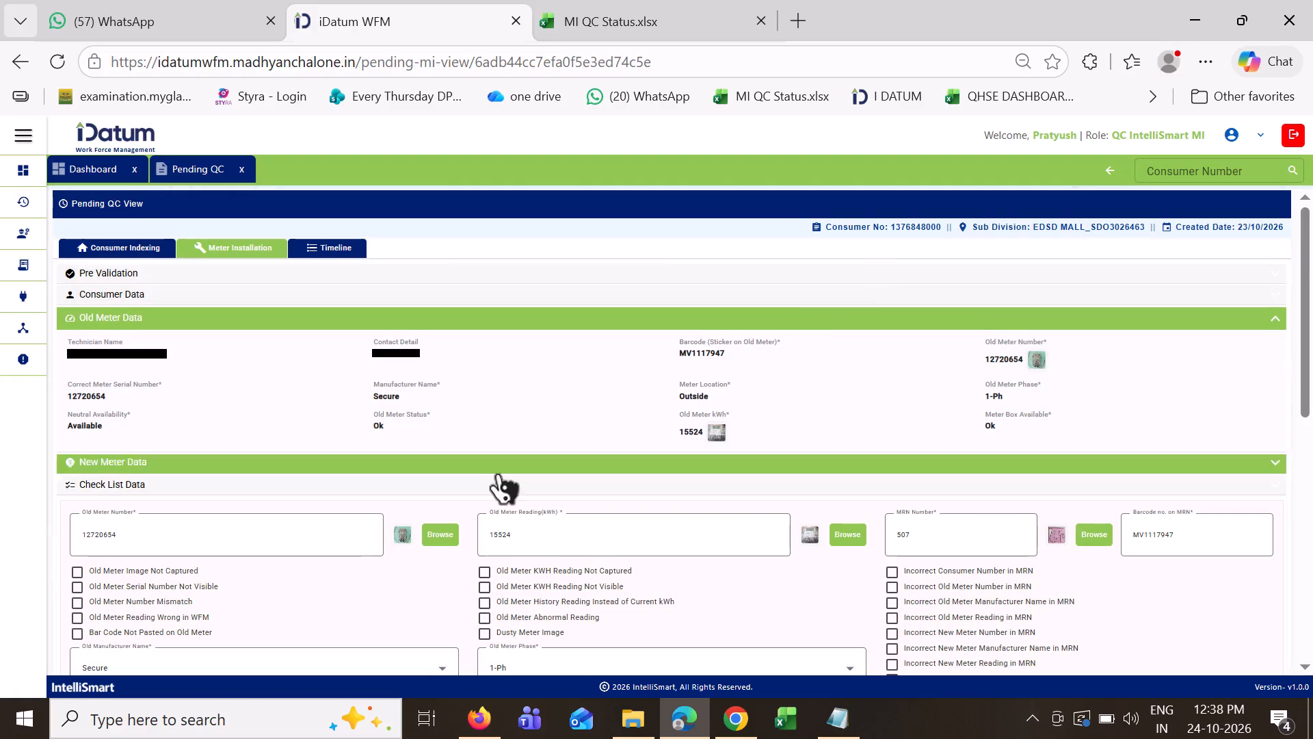
{"action": "left_click", "coordinate": [745, 329]}
{"action": "left_click", "coordinate": [598, 341]}
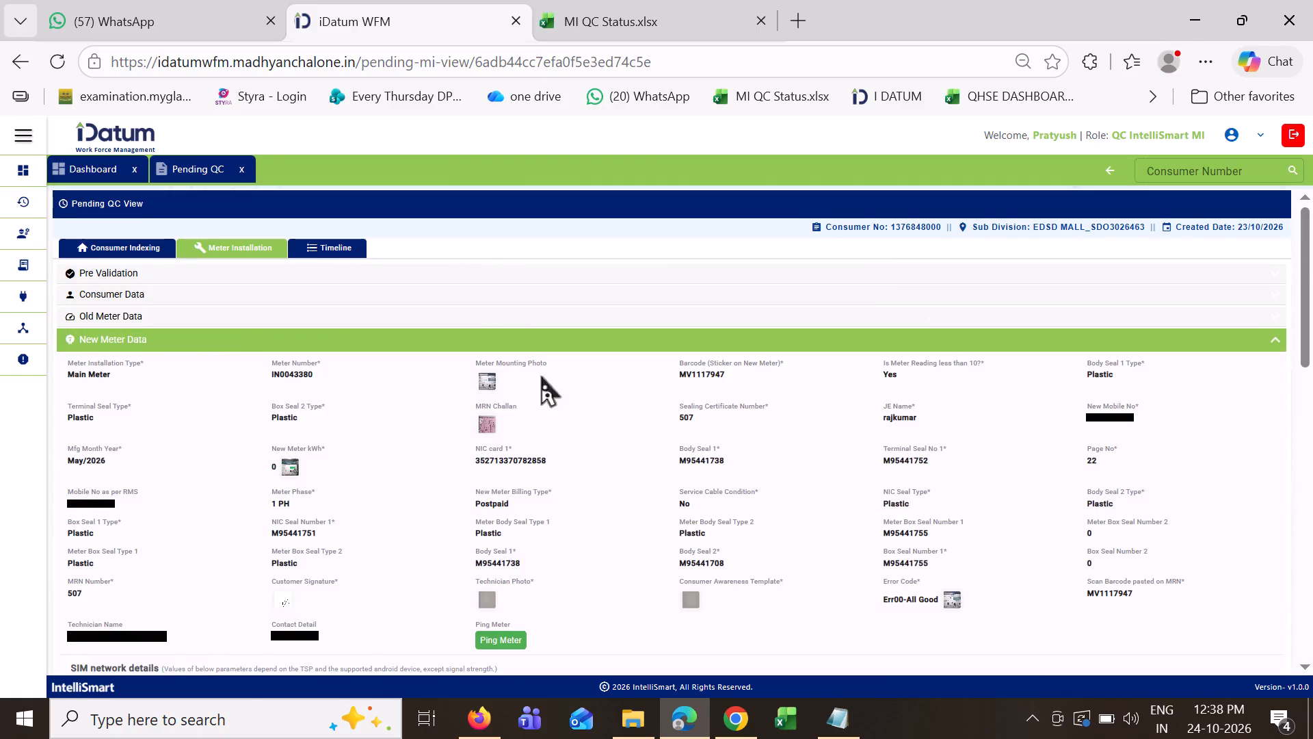
{"action": "left_click", "coordinate": [497, 378]}
{"action": "triple_click", "coordinate": [596, 580]}
{"action": "triple_click", "coordinate": [594, 580]}
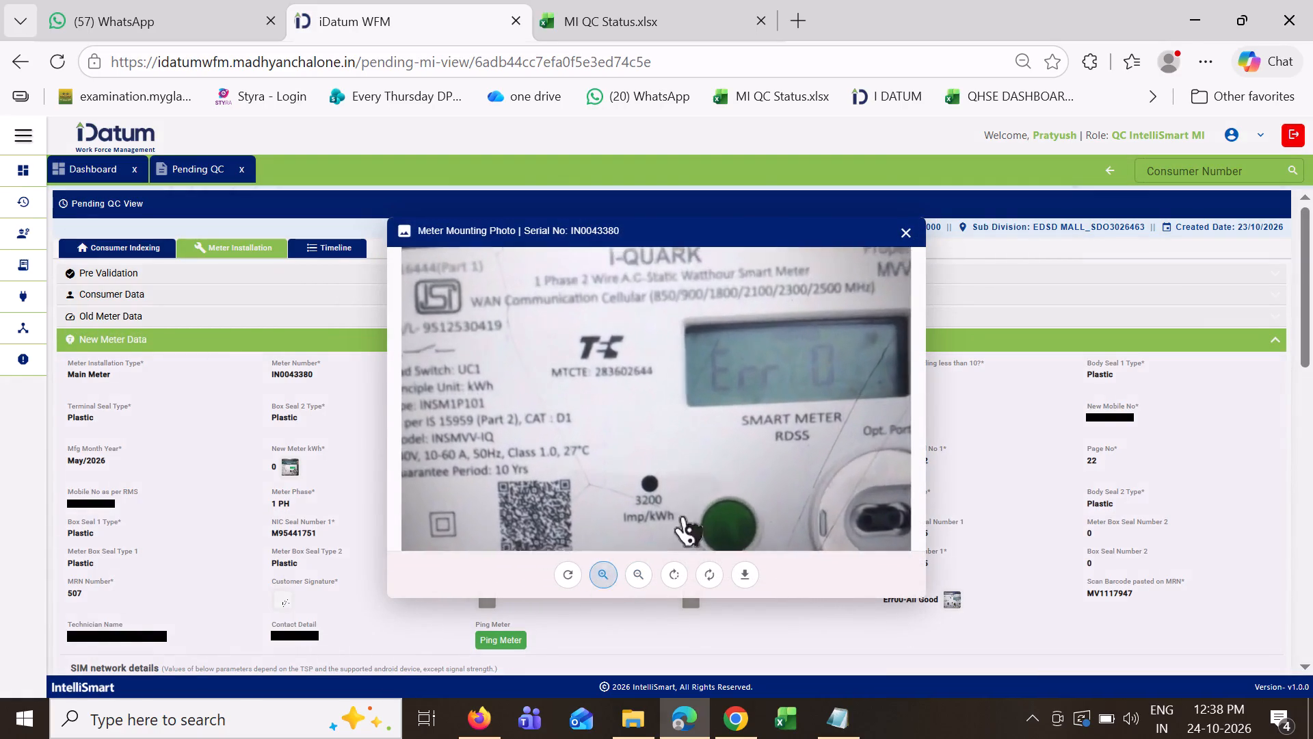
{"action": "left_click_drag", "start_coordinate": [695, 474], "coordinate": [747, 332]}
{"action": "left_click_drag", "start_coordinate": [739, 379], "coordinate": [731, 352]}
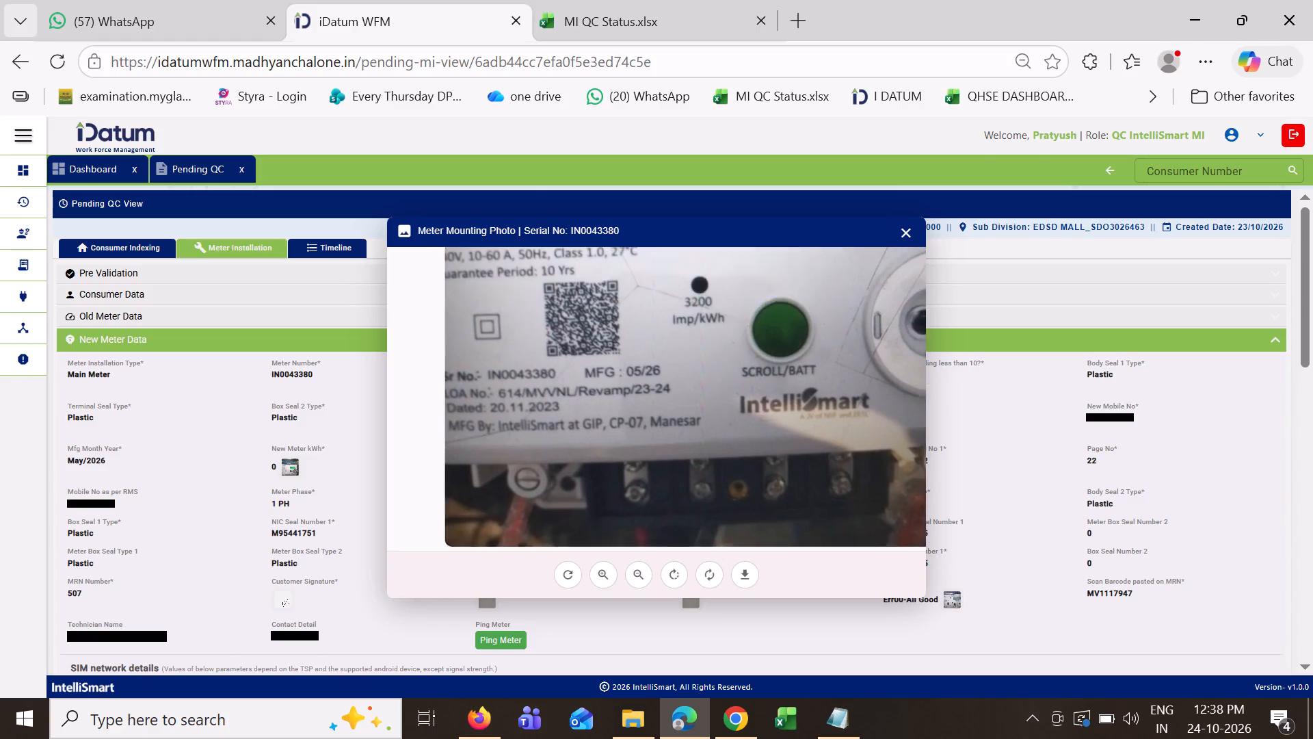
{"action": "left_click_drag", "start_coordinate": [731, 352], "coordinate": [731, 354]}
{"action": "left_click_drag", "start_coordinate": [909, 226], "coordinate": [903, 231]}
{"action": "left_click", "coordinate": [297, 470]}
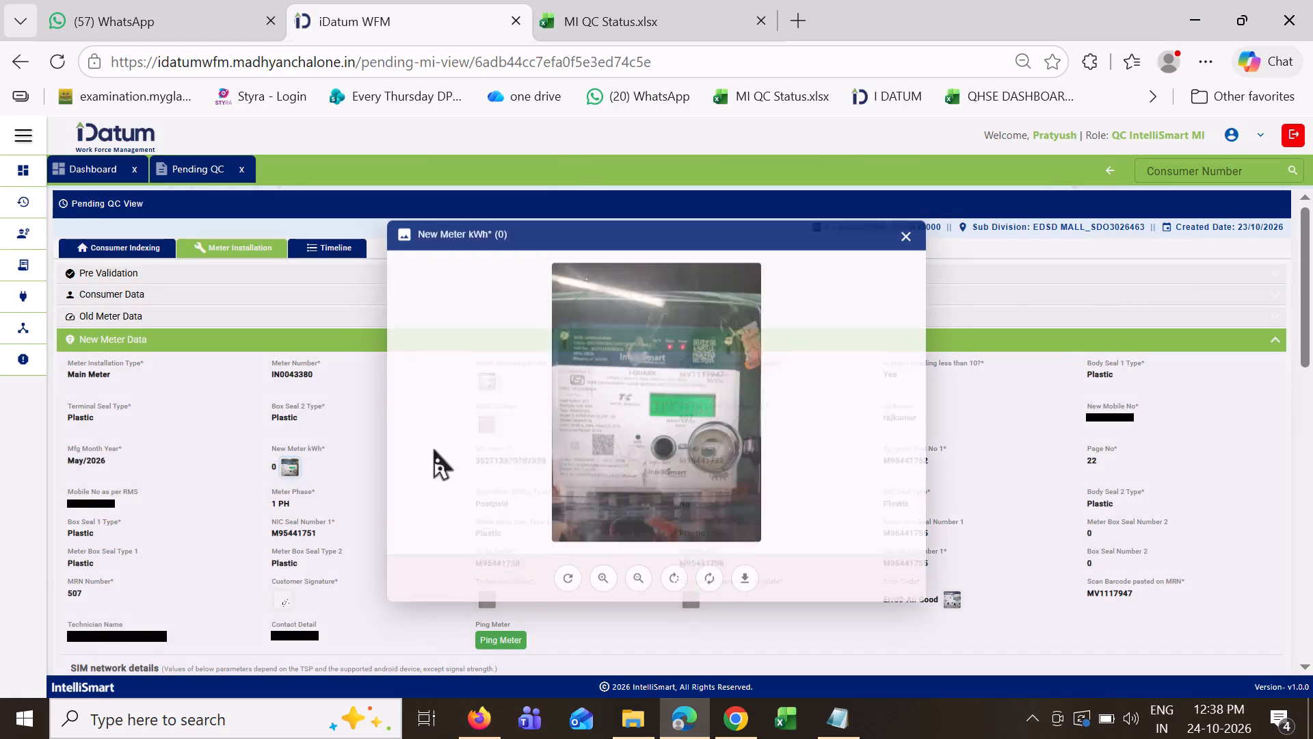
{"action": "left_click", "coordinate": [923, 229]}
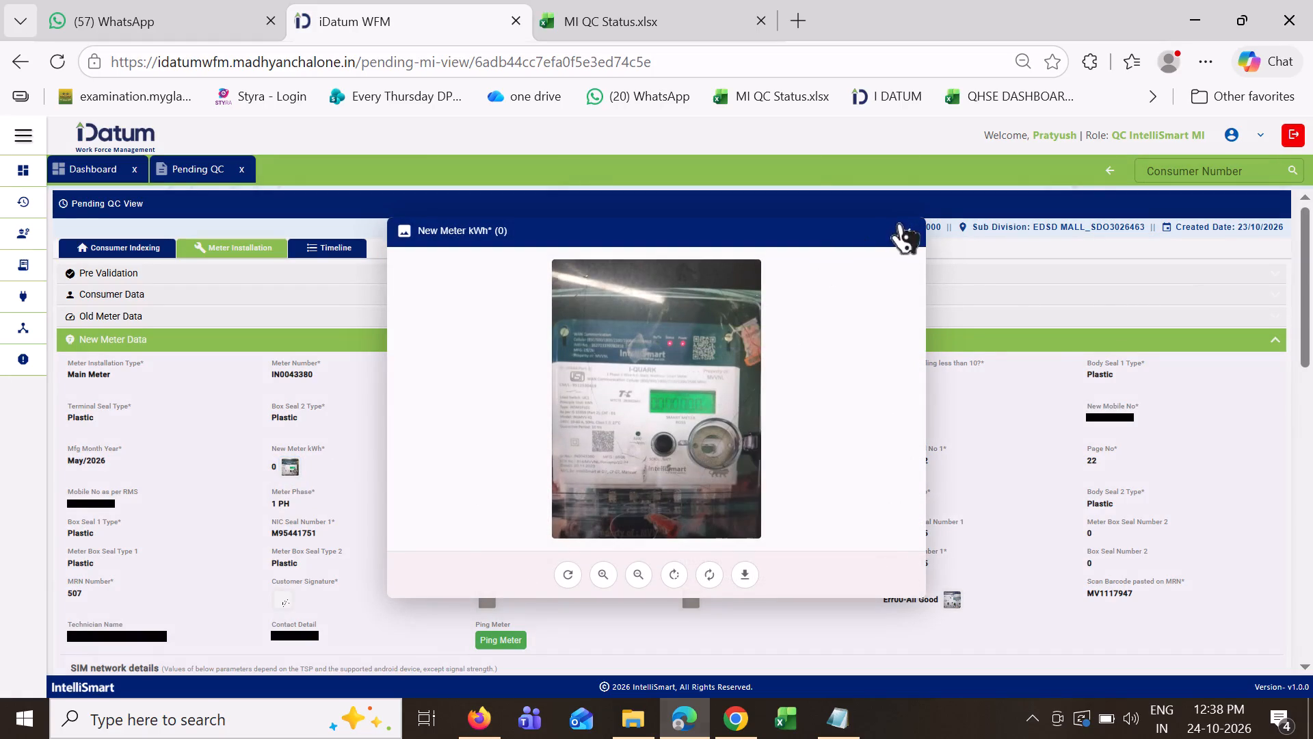
{"action": "left_click", "coordinate": [899, 222]}
Rotate and enlarge the MRN challan photo for MRN 507 to check its meter, reading and seal entries.
{"action": "left_click", "coordinate": [479, 426]}
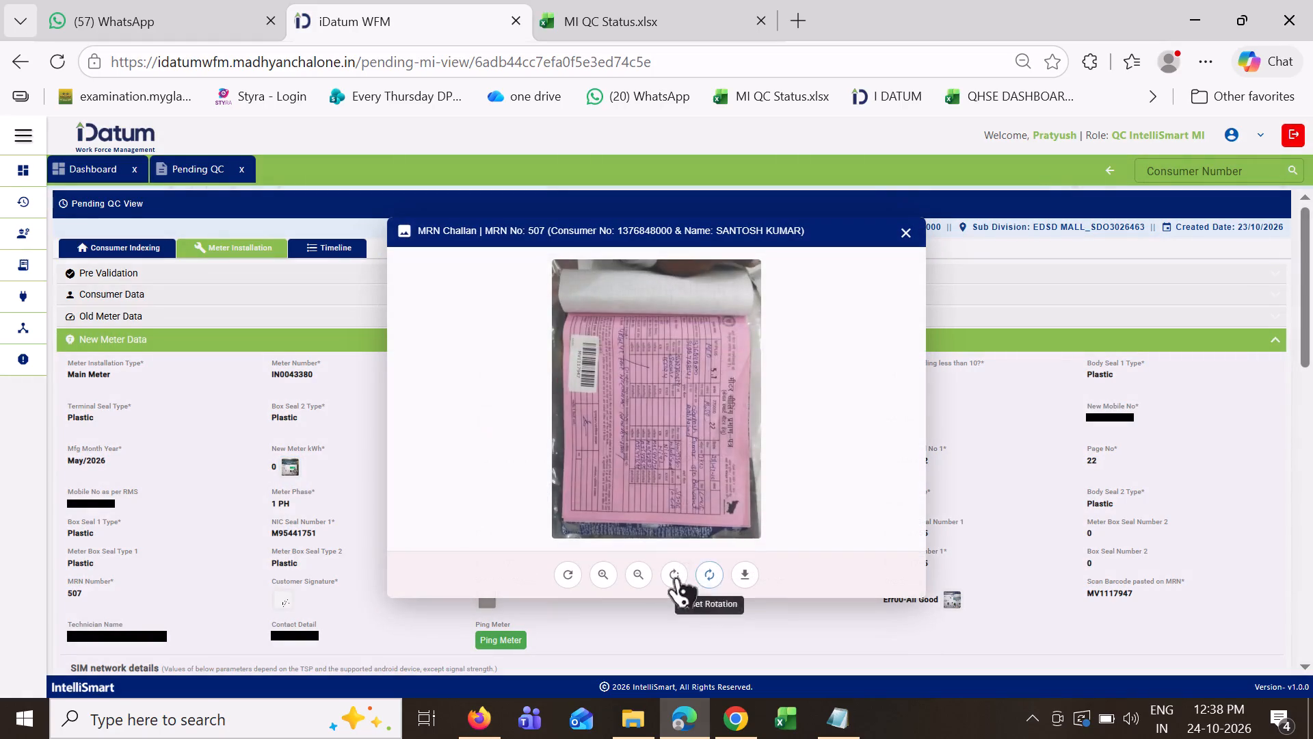
{"action": "left_click", "coordinate": [672, 574]}
{"action": "double_click", "coordinate": [672, 569]}
{"action": "triple_click", "coordinate": [613, 581]}
{"action": "triple_click", "coordinate": [613, 581]}
{"action": "left_click", "coordinate": [613, 581]}
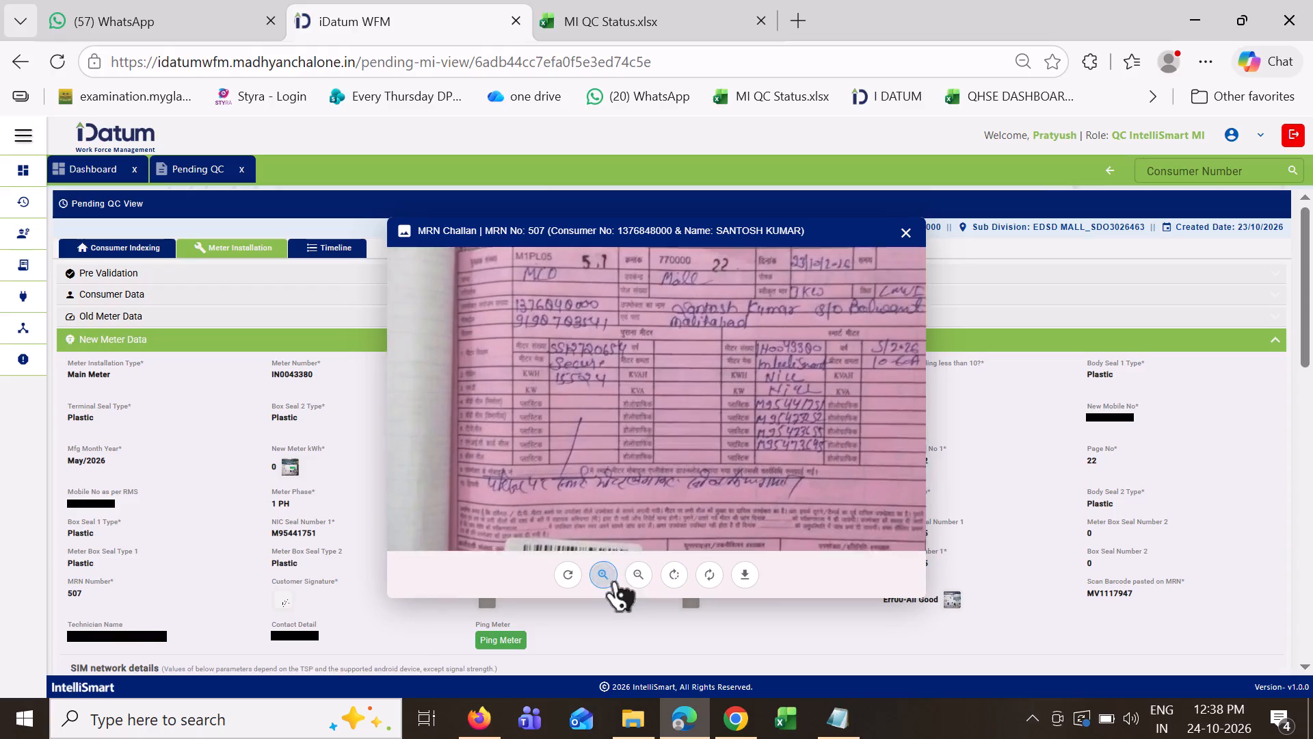
{"action": "left_click", "coordinate": [910, 224]}
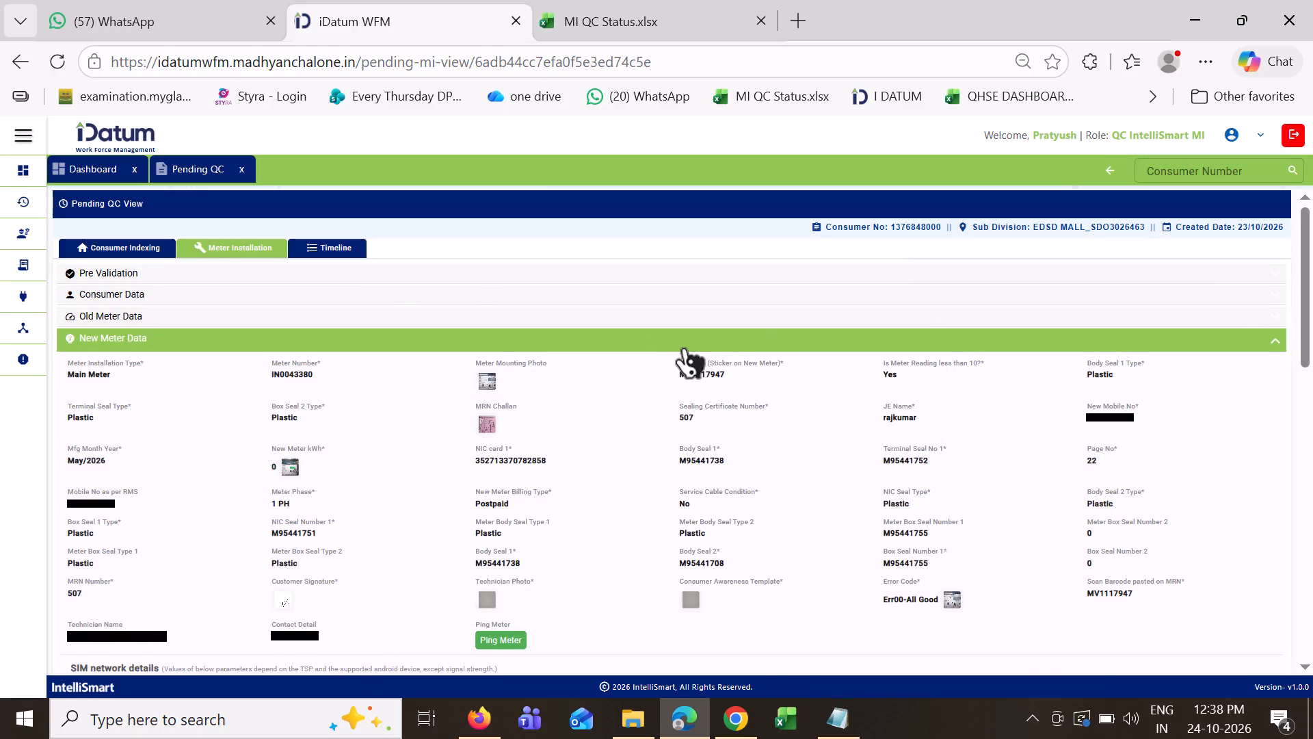
{"action": "left_click", "coordinate": [683, 346]}
{"action": "scroll", "coordinate": [672, 341], "scroll_direction": "down", "scroll_amount": 5}
{"action": "left_click", "coordinate": [563, 543], "text": "ctrl"}
{"action": "key", "text": "ctrl+v"}
{"action": "scroll", "coordinate": [563, 644], "scroll_direction": "down", "scroll_amount": 5}
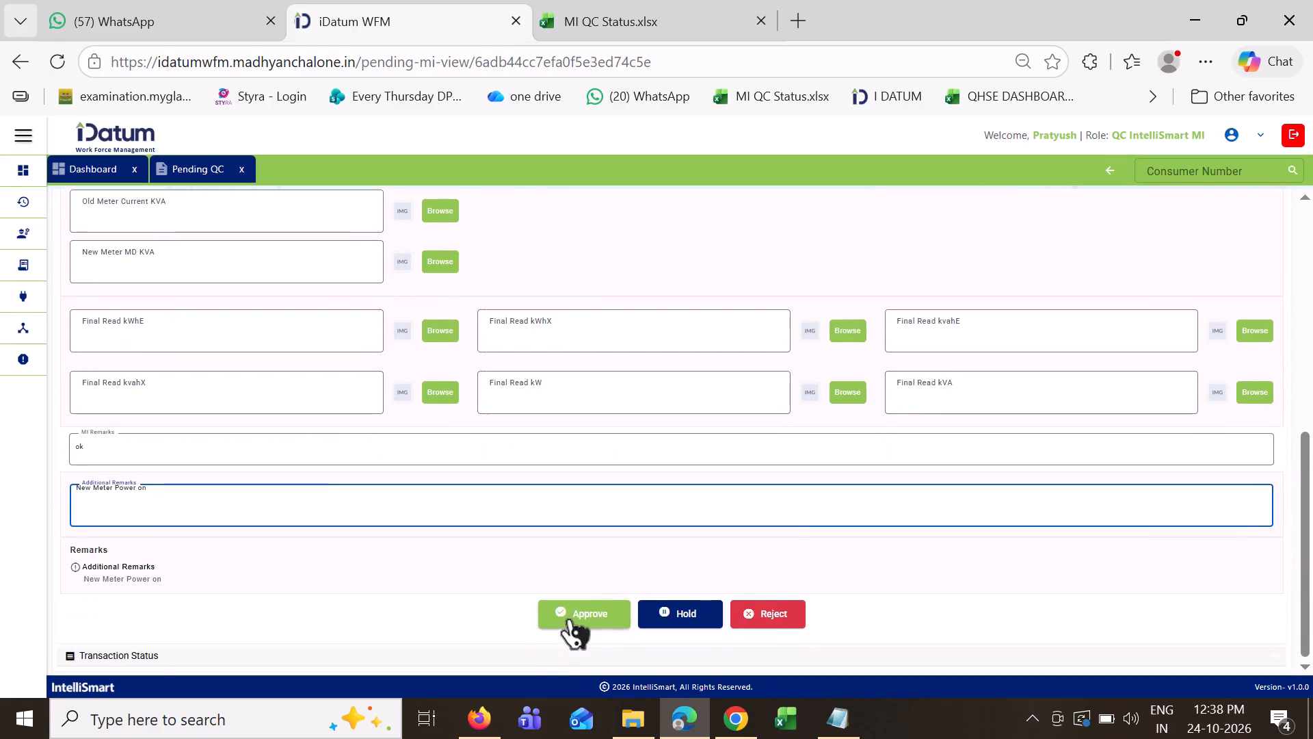
{"action": "left_click", "coordinate": [568, 619]}
{"action": "left_click", "coordinate": [638, 466]}
{"action": "left_click", "coordinate": [641, 452]}
{"action": "left_click", "coordinate": [589, 617]}
{"action": "left_click", "coordinate": [625, 417]}
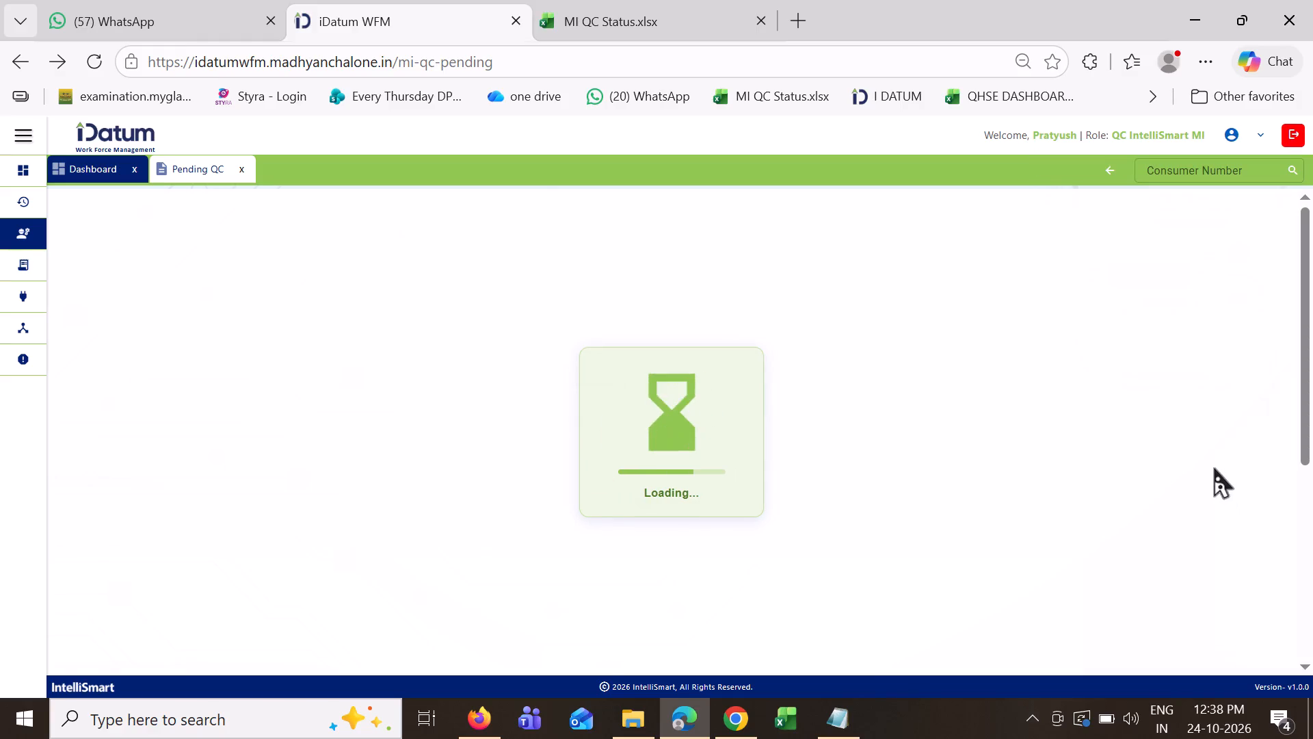
Open the next meter installation record in the Pending QC list.
{"action": "left_click", "coordinate": [1273, 429]}
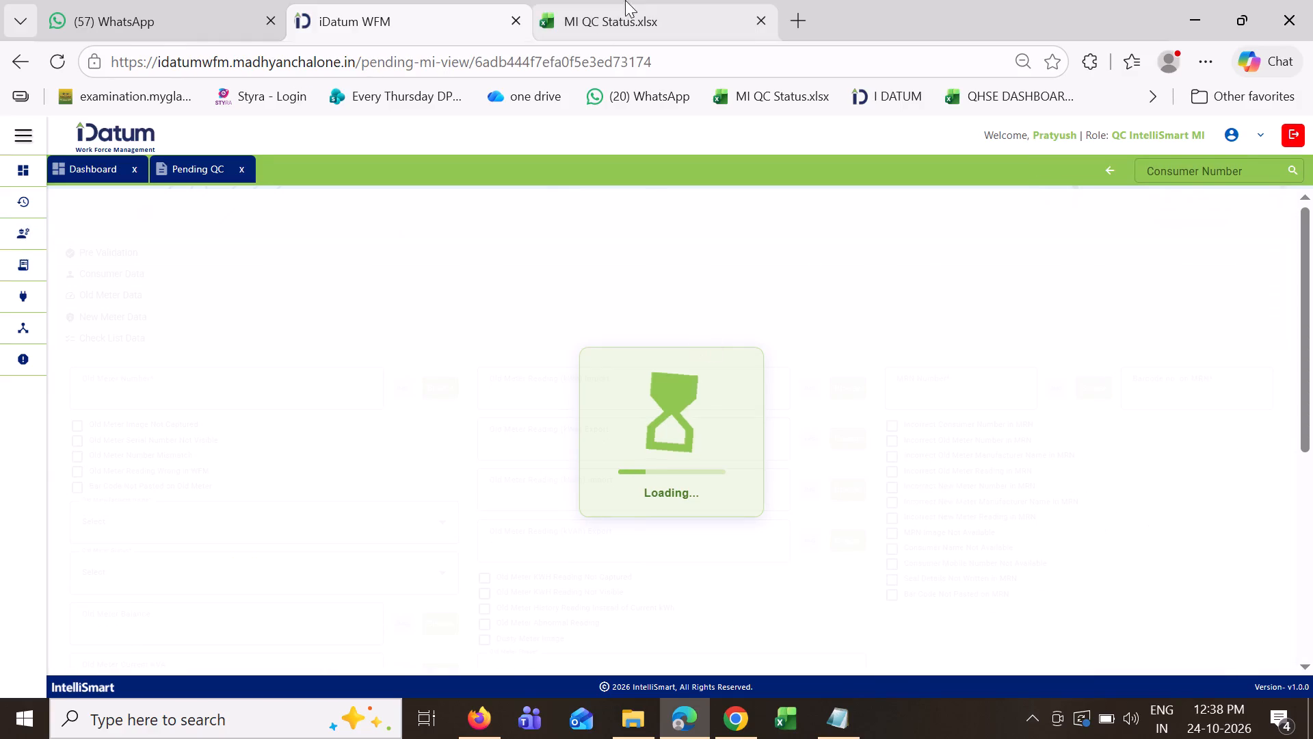
Search the web for "nike quest 3 shield" in a new browser tab and look through the results.
{"action": "left_click", "coordinate": [795, 22]}
{"action": "left_click", "coordinate": [583, 224]}
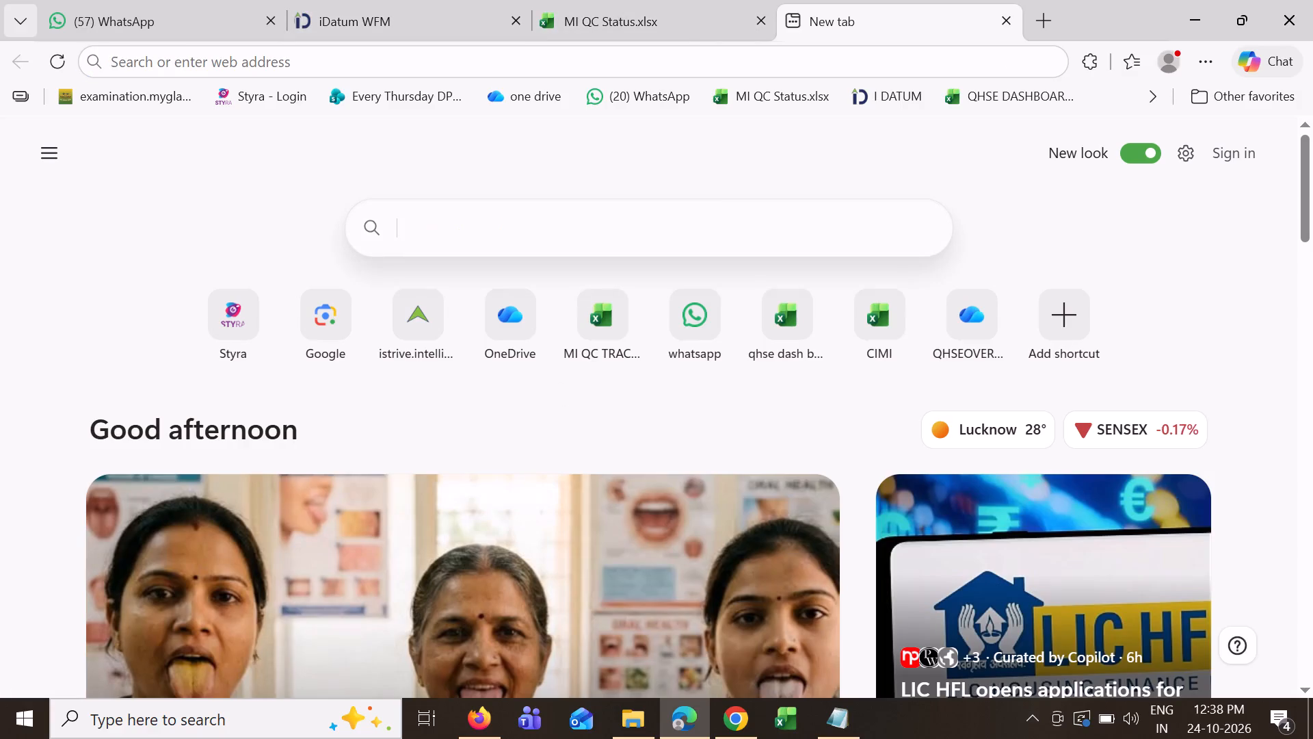
{"action": "type", "text": "nike quest 2"}
{"action": "key", "text": "BackSpace"}
{"action": "key", "text": "3"}
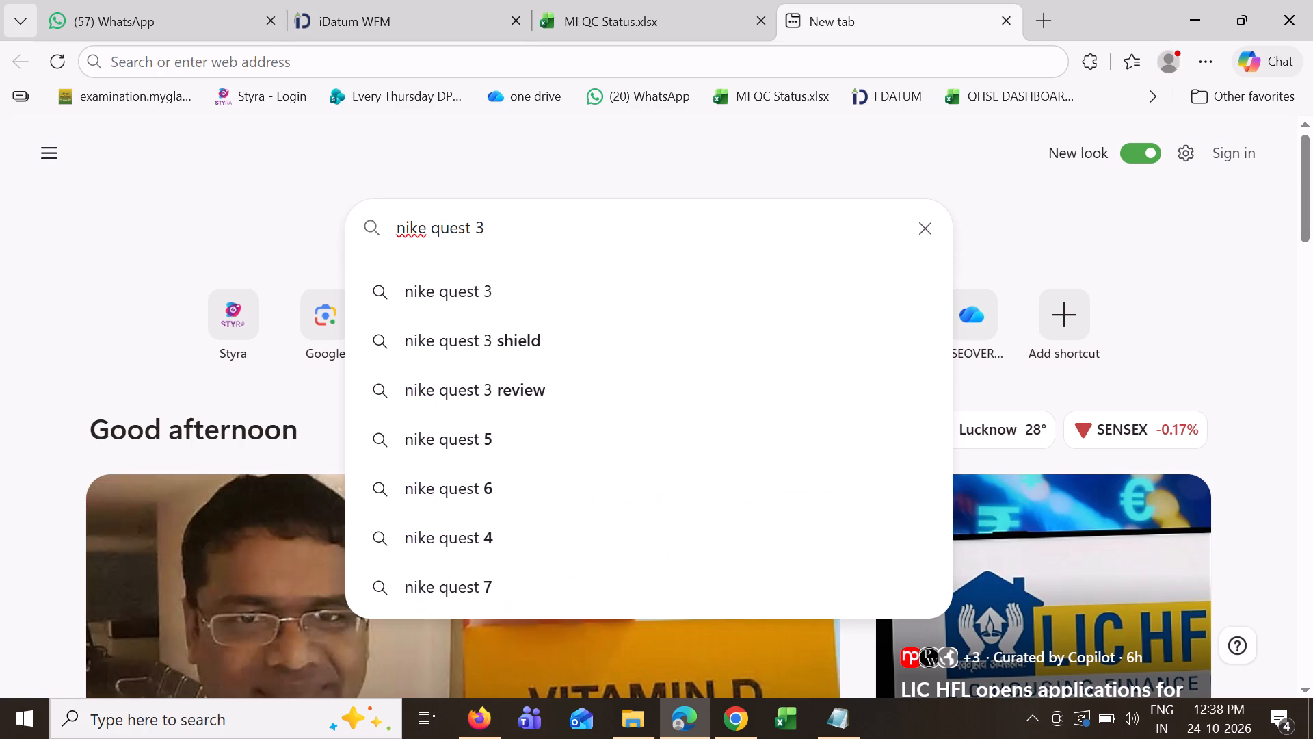
{"action": "left_click", "coordinate": [551, 333]}
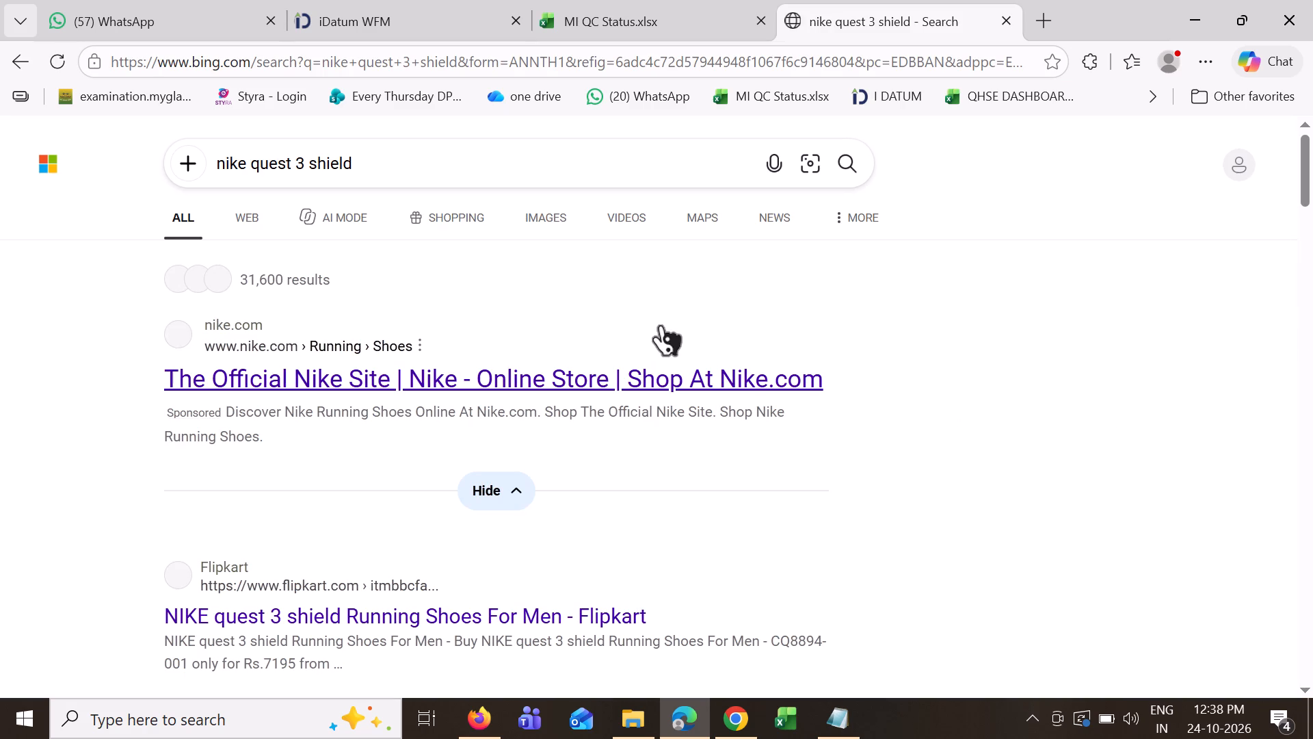
{"action": "scroll", "coordinate": [641, 339], "scroll_direction": "down", "scroll_amount": 2}
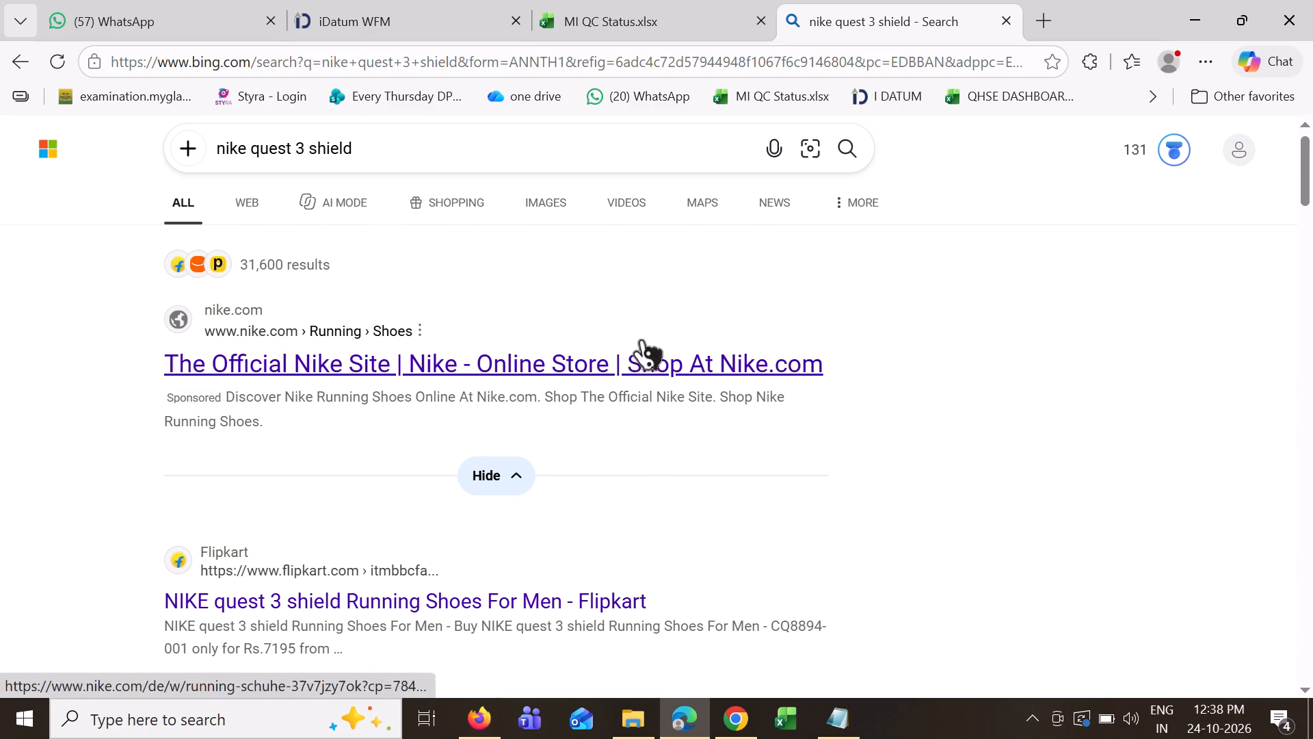
{"action": "scroll", "coordinate": [641, 339], "scroll_direction": "down", "scroll_amount": 2}
{"action": "scroll", "coordinate": [538, 381], "scroll_direction": "down", "scroll_amount": 3}
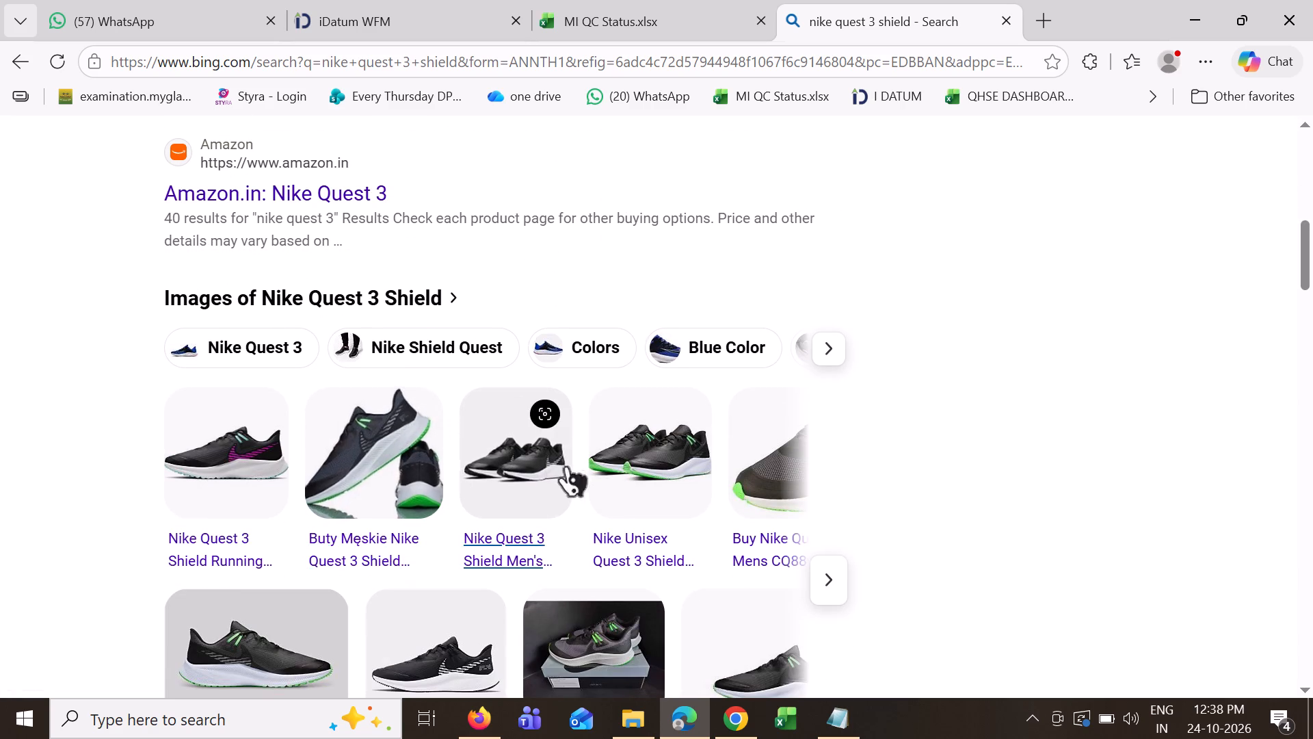
{"action": "scroll", "coordinate": [656, 233], "scroll_direction": "up", "scroll_amount": 11}
{"action": "left_click", "coordinate": [440, 162]}
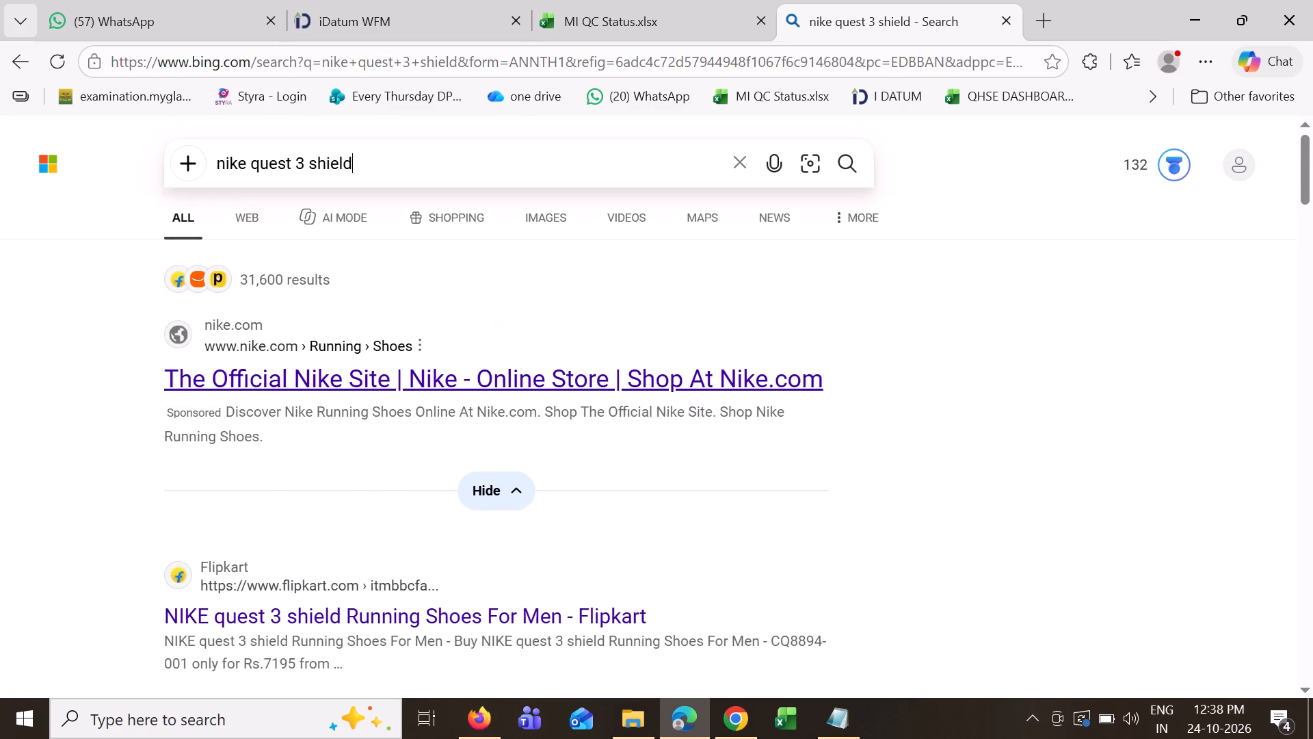
{"action": "left_click_drag", "start_coordinate": [1085, 336], "coordinate": [1073, 335]}
Check the official Nike online store result, then look through the other Nike Quest 3 Shield search results.
{"action": "left_click", "coordinate": [445, 376]}
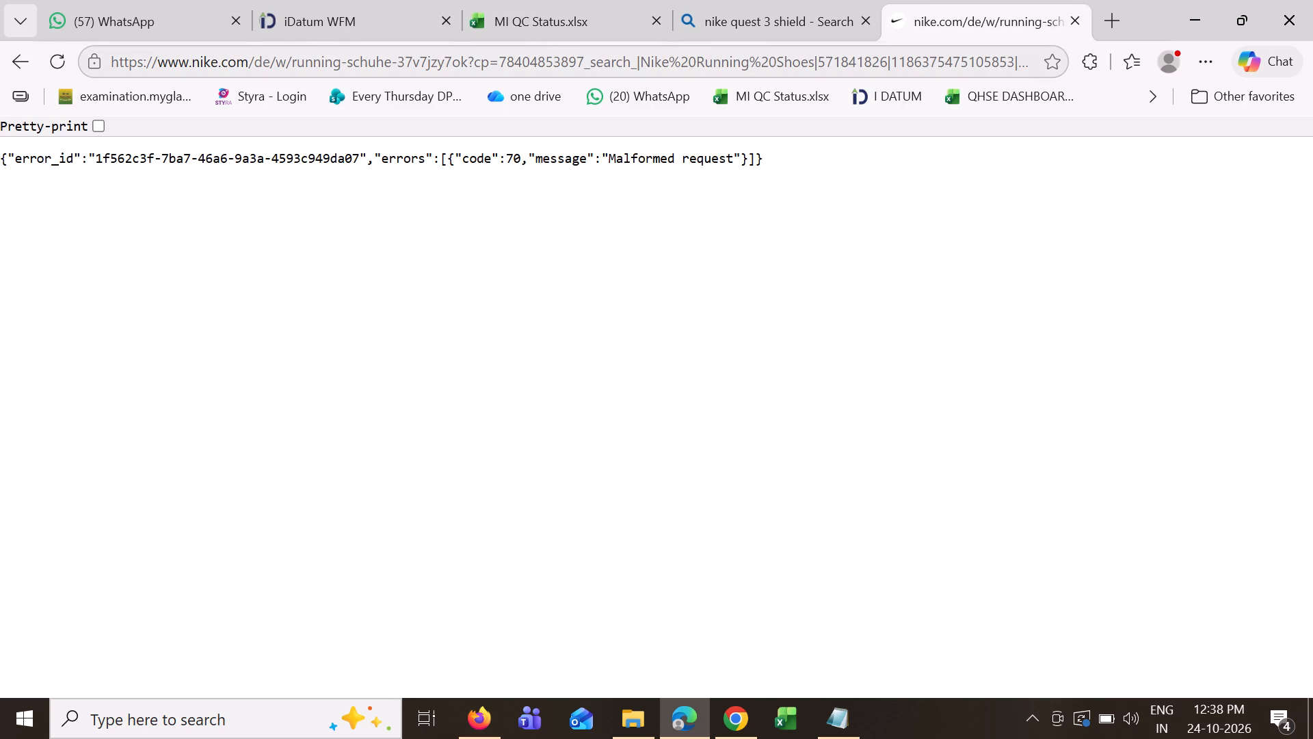
{"action": "left_click", "coordinate": [808, 16]}
{"action": "scroll", "coordinate": [464, 396], "scroll_direction": "down", "scroll_amount": 4}
{"action": "scroll", "coordinate": [385, 400], "scroll_direction": "down", "scroll_amount": 2}
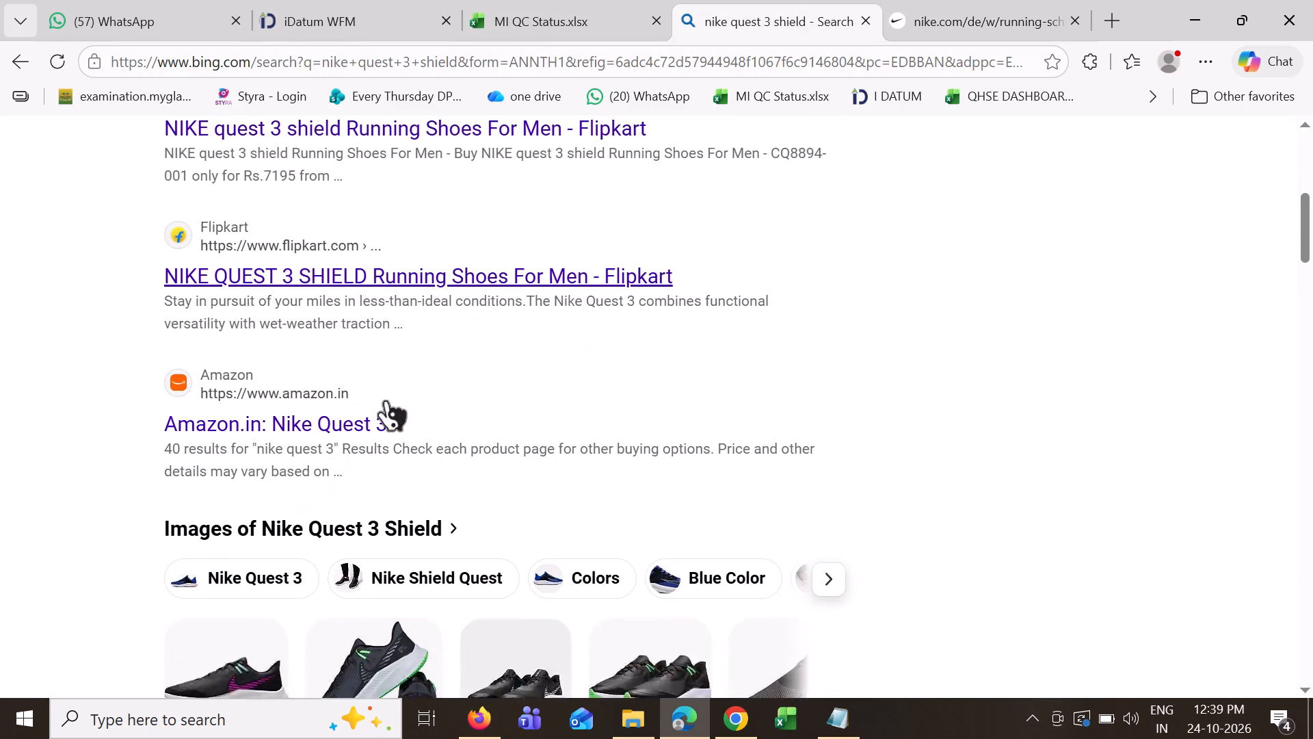
{"action": "scroll", "coordinate": [419, 370], "scroll_direction": "down", "scroll_amount": 2}
{"action": "scroll", "coordinate": [493, 349], "scroll_direction": "down", "scroll_amount": 2}
{"action": "scroll", "coordinate": [574, 302], "scroll_direction": "up", "scroll_amount": 11}
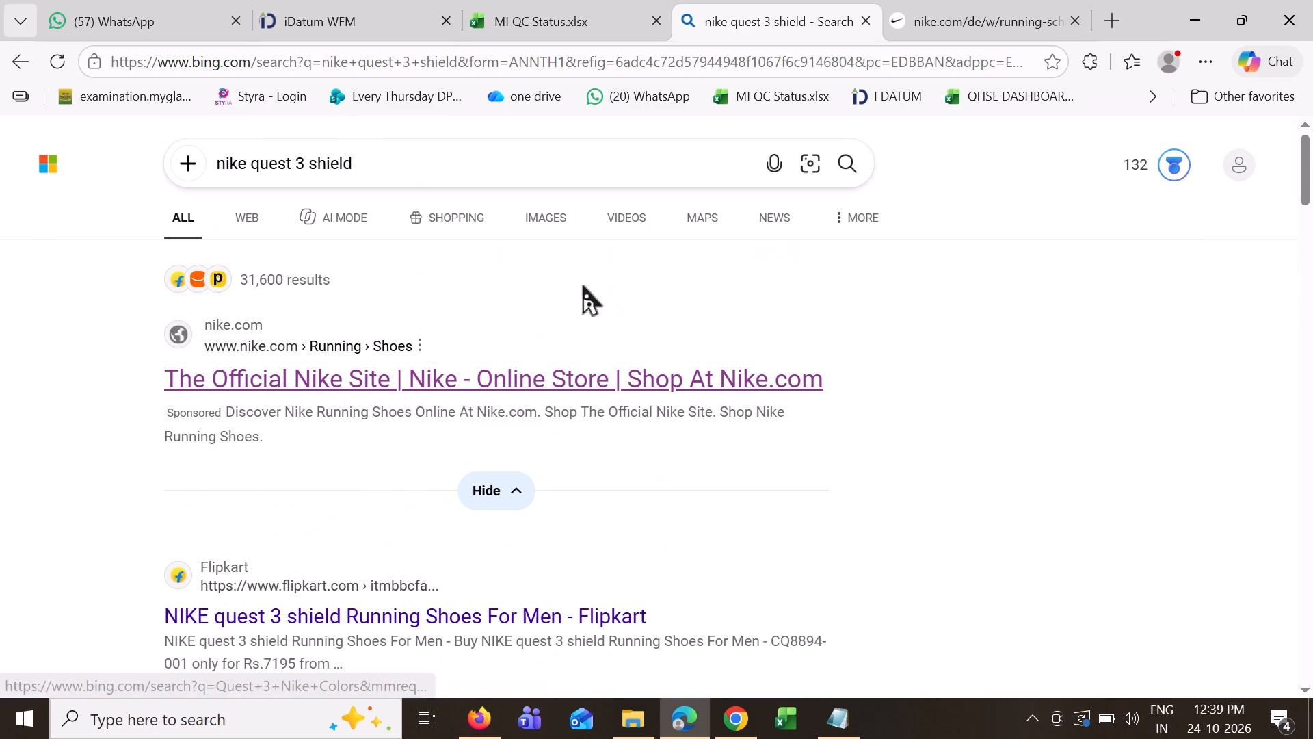
{"action": "scroll", "coordinate": [583, 285], "scroll_direction": "up", "scroll_amount": 3}
Search the web for "nike quest 3 shield release date".
{"action": "left_click", "coordinate": [493, 169]}
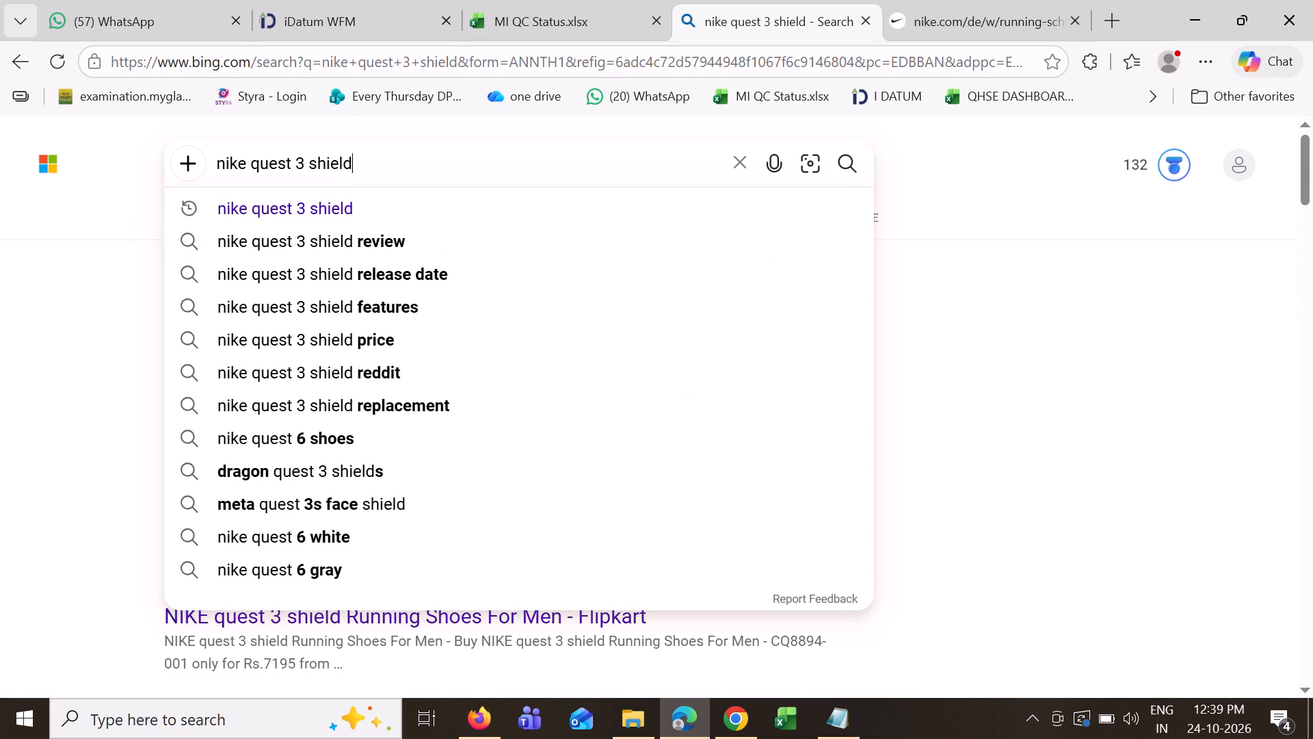
{"action": "left_click", "coordinate": [432, 263]}
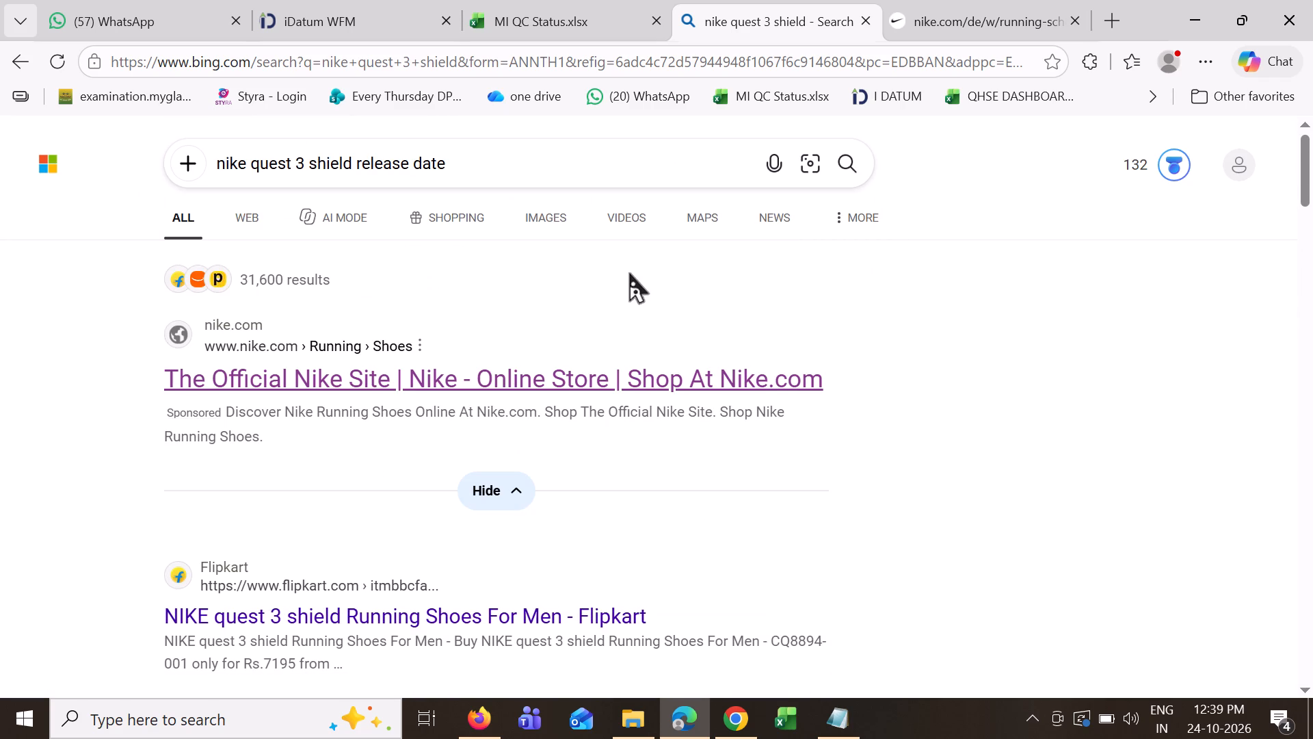
Change the search to "nike quest 3 shield launch date" and look through the results.
{"action": "double_click", "coordinate": [549, 167]}
{"action": "left_click", "coordinate": [528, 163]}
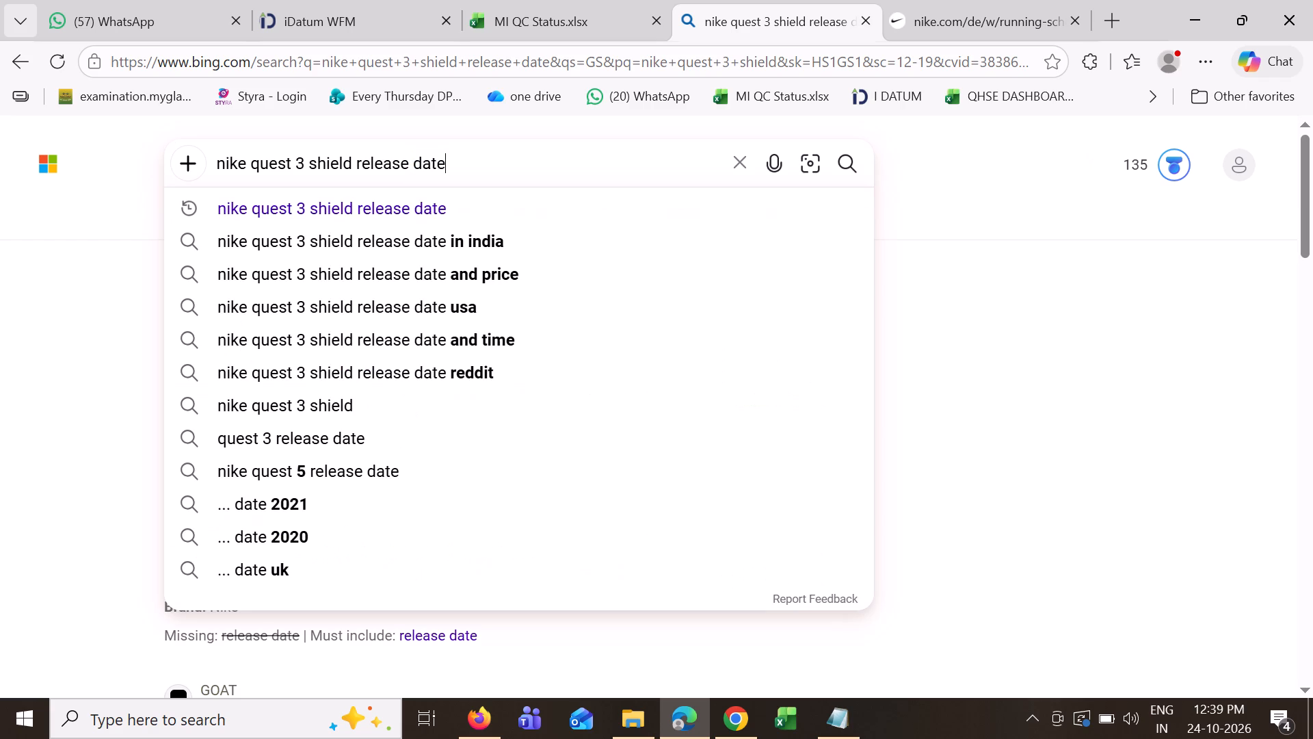
{"action": "left_click_drag", "start_coordinate": [483, 164], "coordinate": [356, 157]}
{"action": "key", "text": "BackSpace"}
{"action": "key", "text": "l"}
{"action": "left_click", "coordinate": [395, 214]}
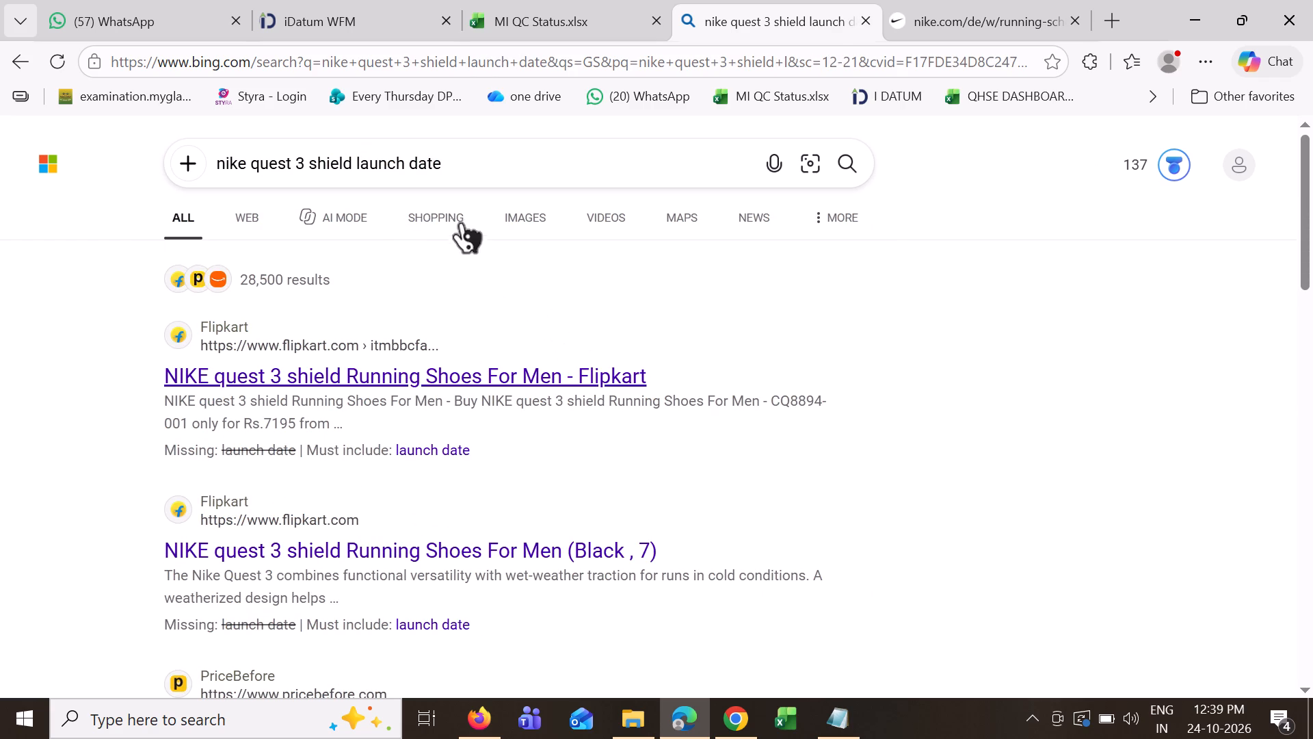
{"action": "scroll", "coordinate": [683, 265], "scroll_direction": "down", "scroll_amount": 7}
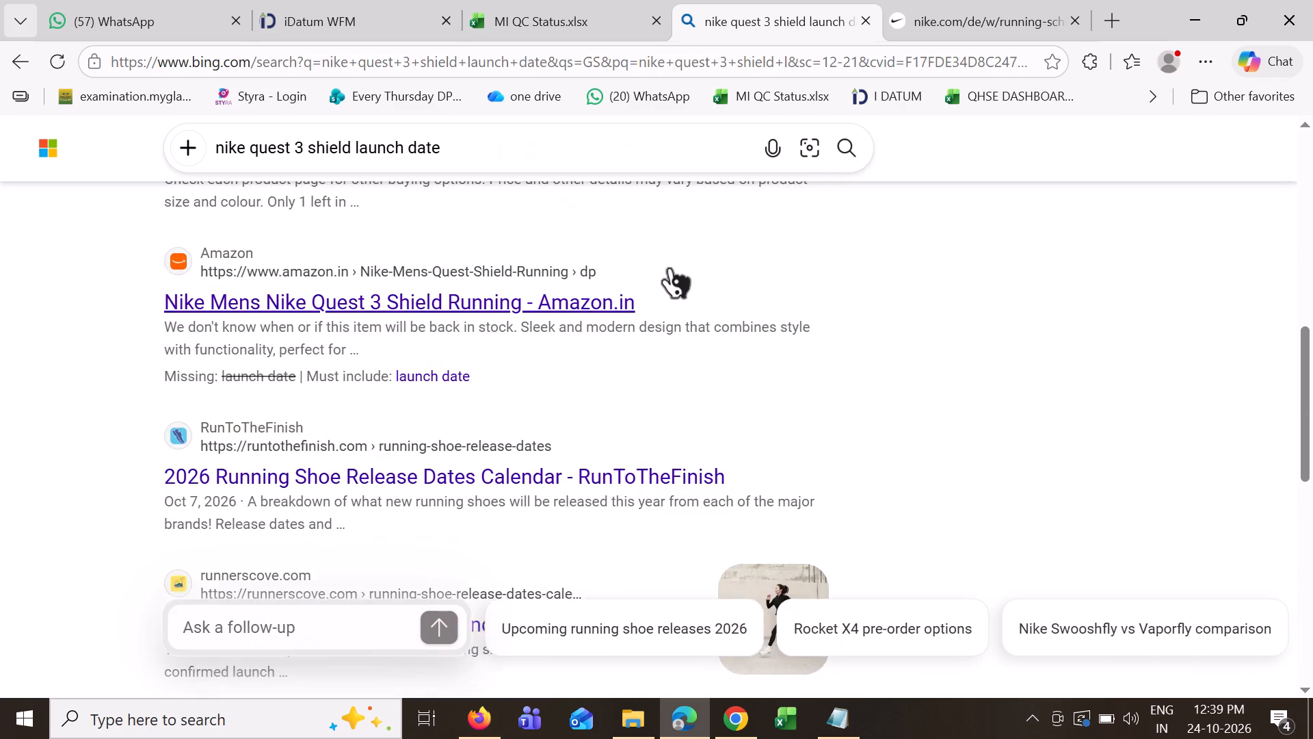
{"action": "scroll", "coordinate": [669, 268], "scroll_direction": "down", "scroll_amount": 3}
{"action": "scroll", "coordinate": [668, 269], "scroll_direction": "up", "scroll_amount": 16}
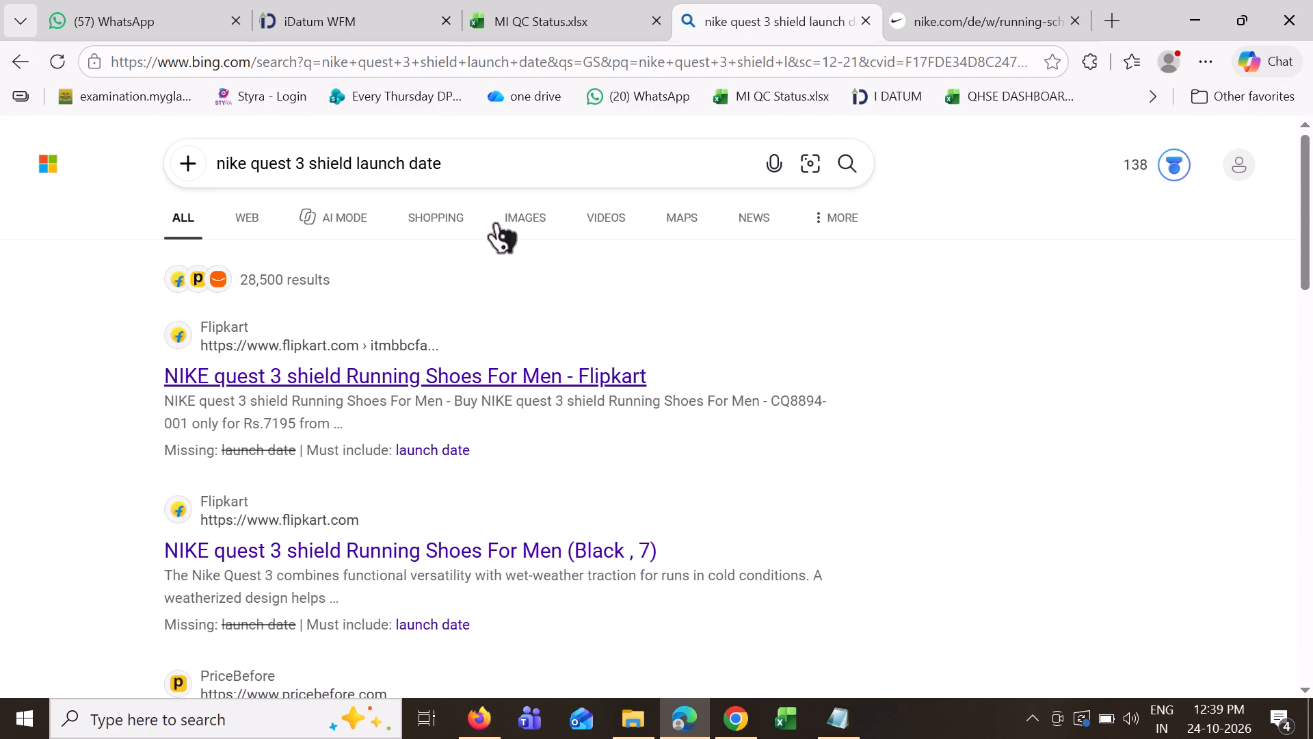
Search for "nike quest 3 shield launch date in india" and read the full summary and the listings.
{"action": "left_click", "coordinate": [472, 153]}
{"action": "left_click", "coordinate": [489, 252]}
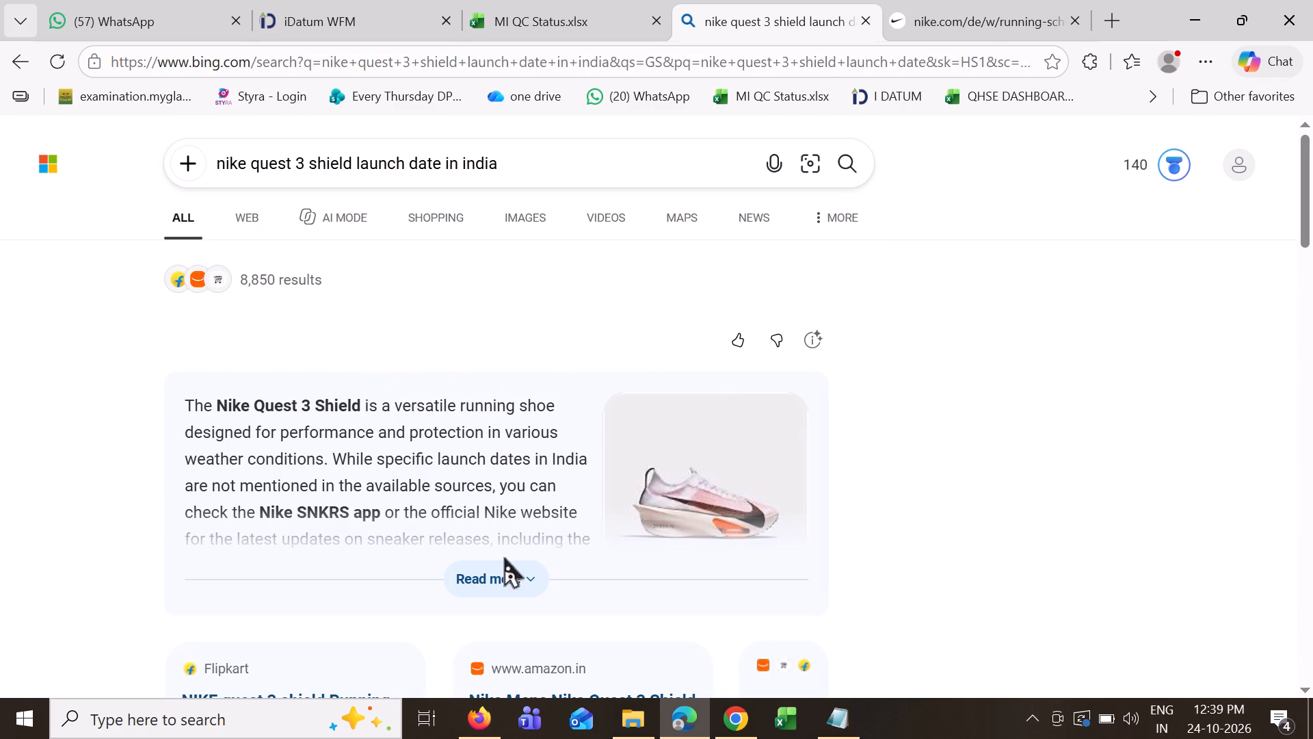
{"action": "left_click", "coordinate": [496, 580]}
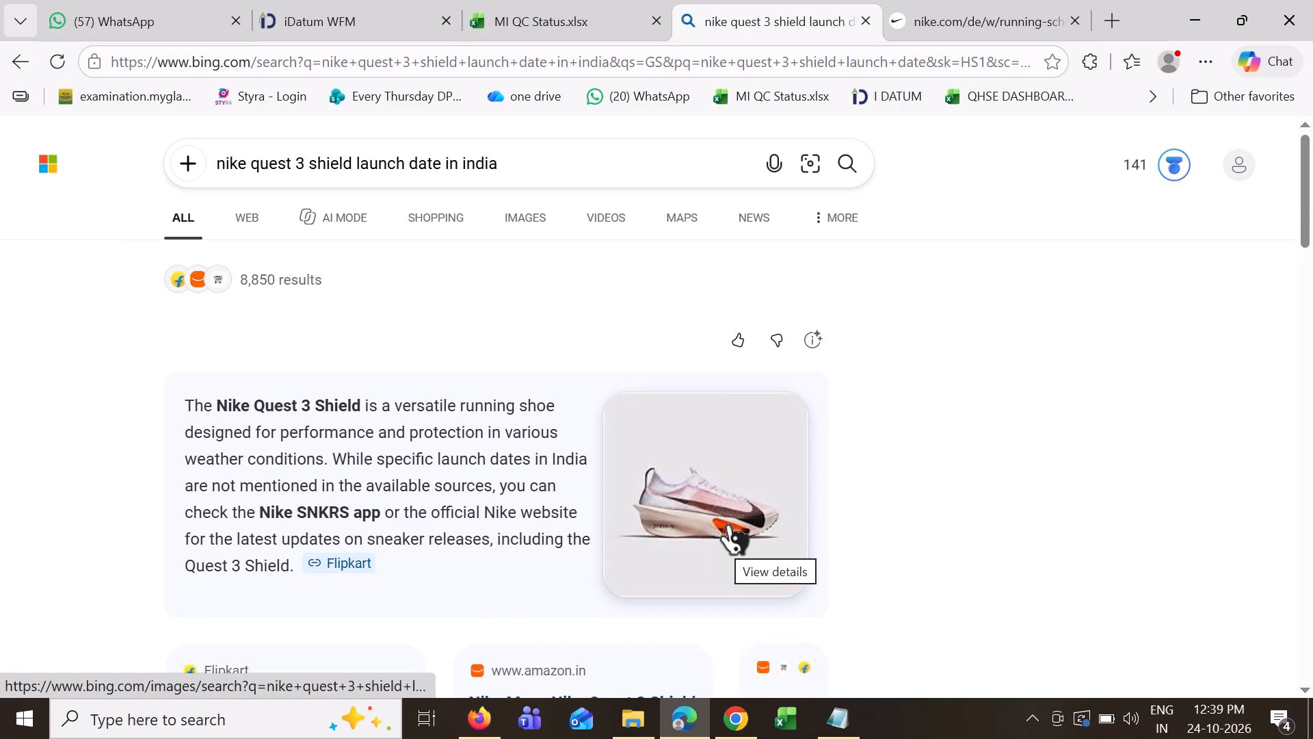
{"action": "scroll", "coordinate": [728, 524], "scroll_direction": "down", "scroll_amount": 1}
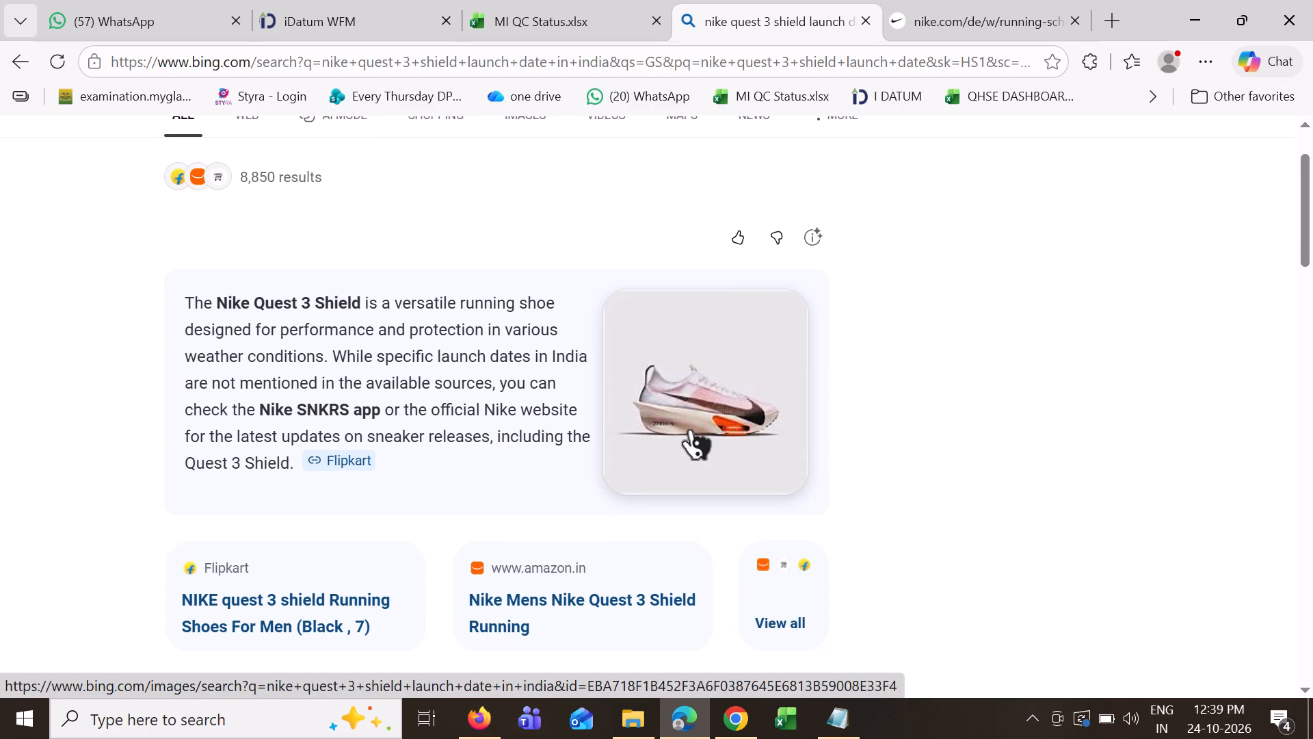
{"action": "scroll", "coordinate": [688, 406], "scroll_direction": "down", "scroll_amount": 3}
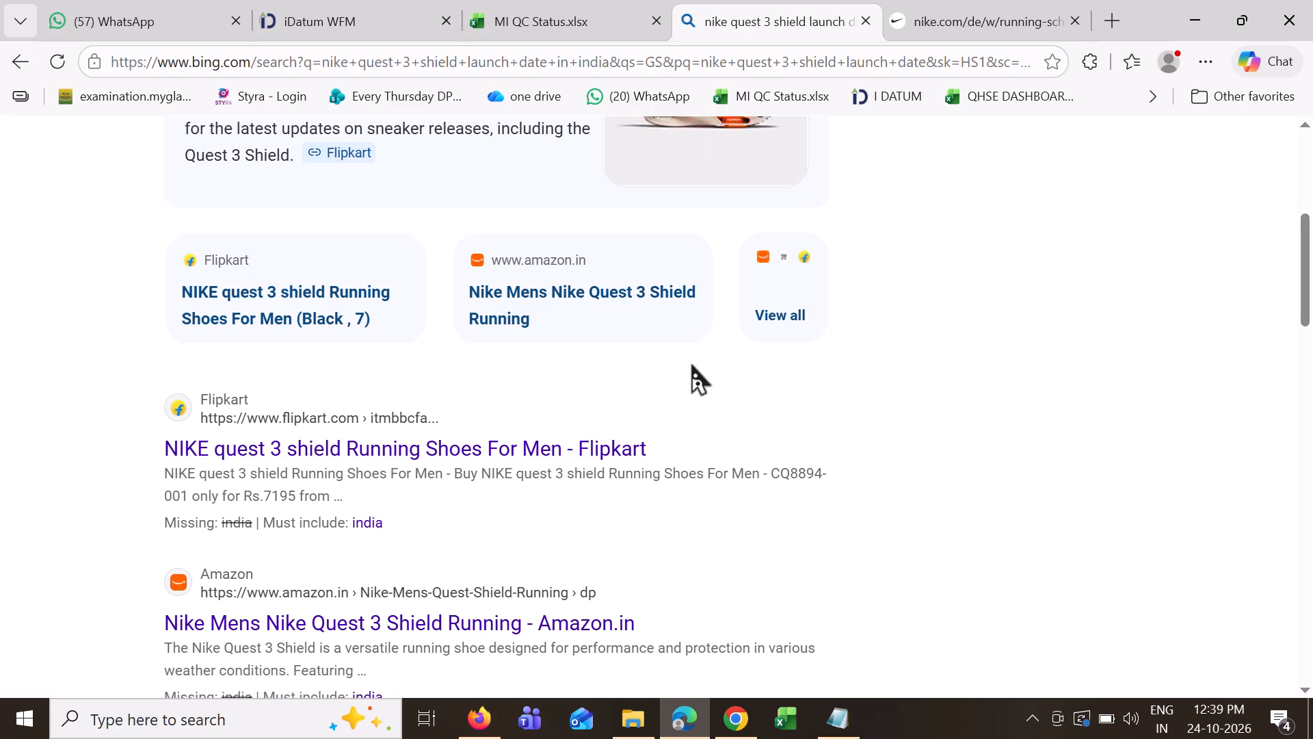
{"action": "scroll", "coordinate": [691, 364], "scroll_direction": "up", "scroll_amount": 3}
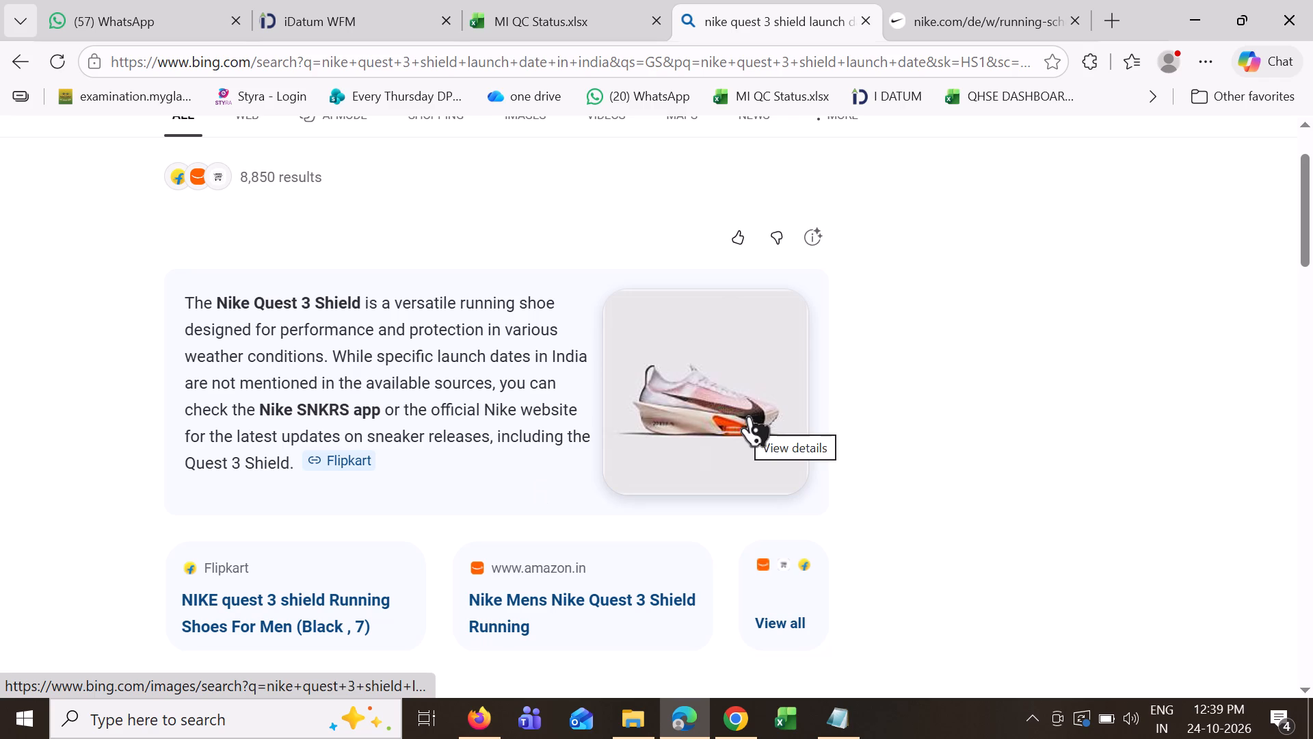
{"action": "scroll", "coordinate": [636, 378], "scroll_direction": "down", "scroll_amount": 4}
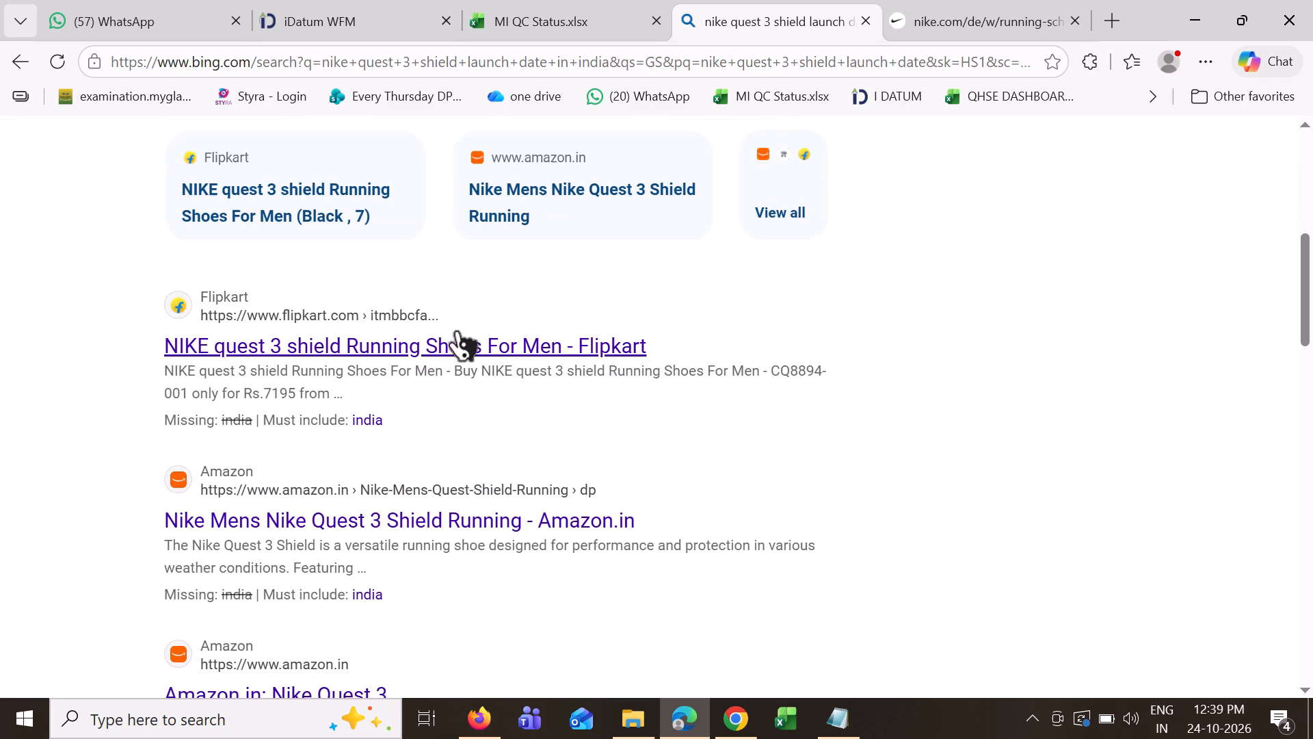
Open the Flipkart listing for the NIKE quest 3 shield running shoes and examine its colours, sizes and price.
{"action": "left_click", "coordinate": [452, 346]}
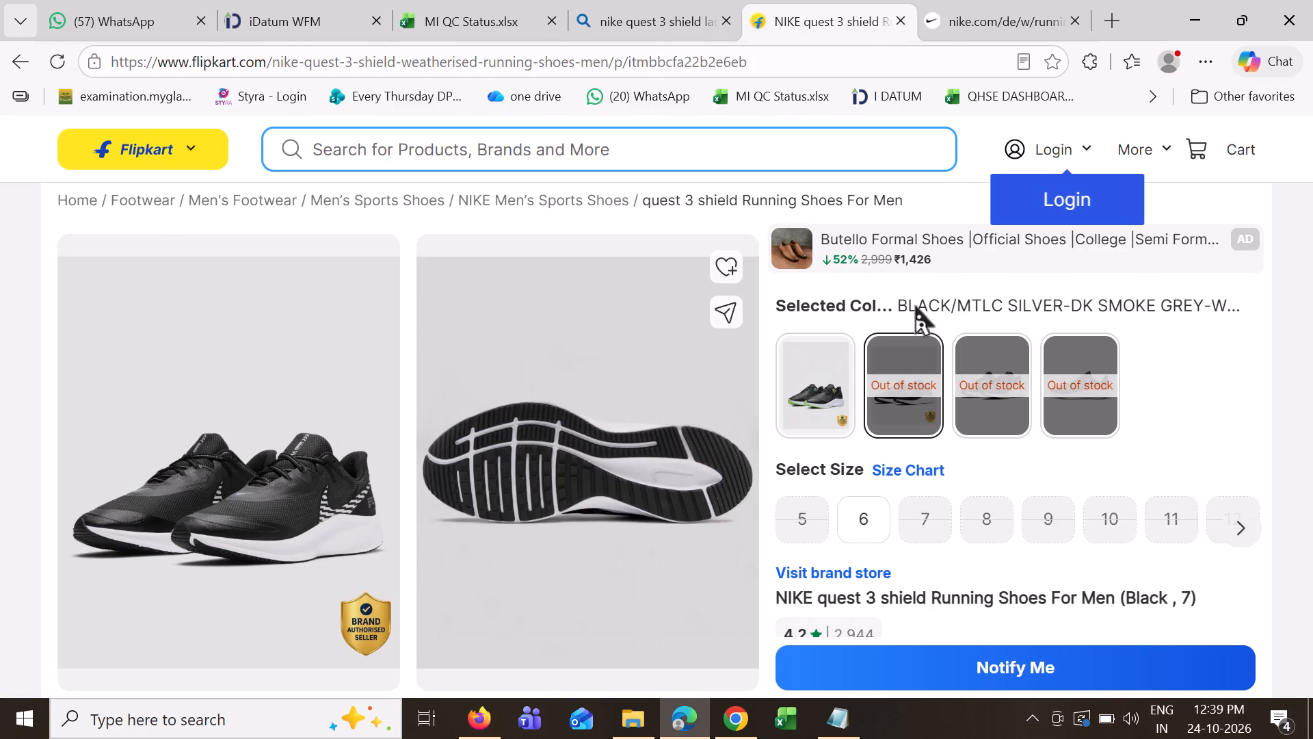
{"action": "scroll", "coordinate": [484, 421], "scroll_direction": "down", "scroll_amount": 2}
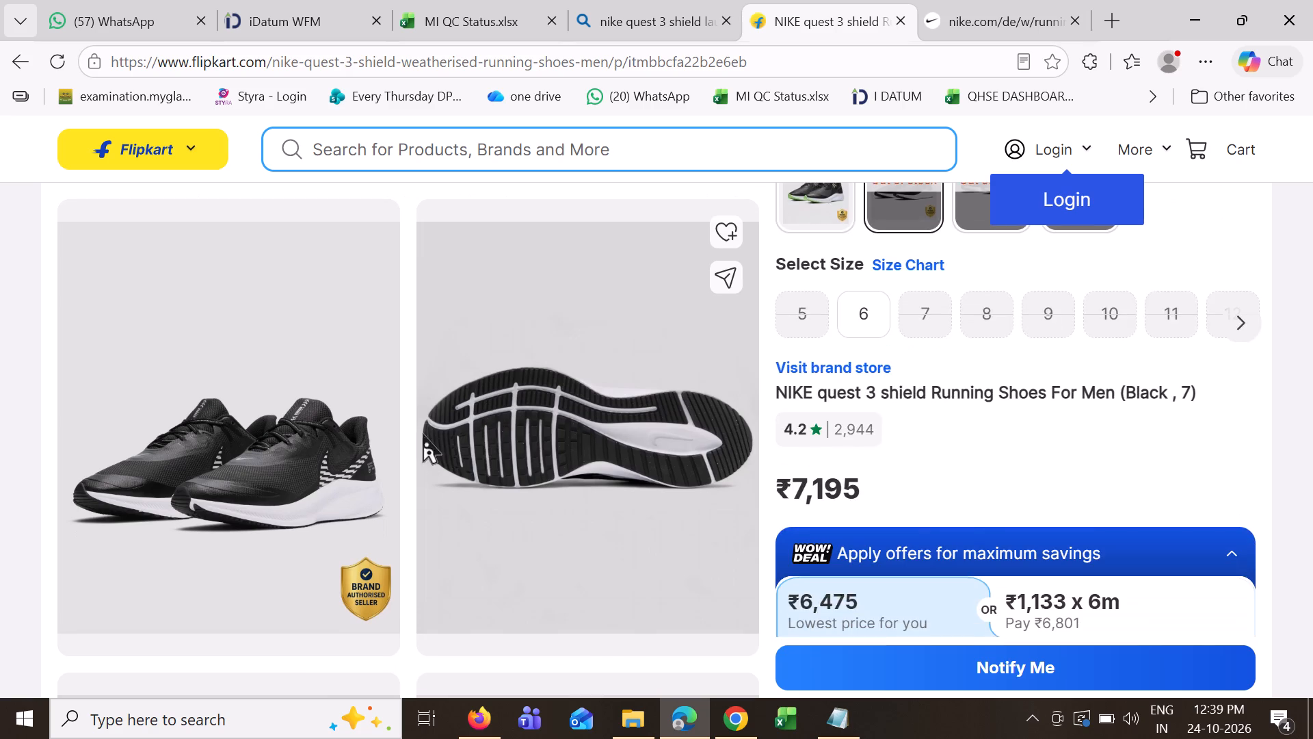
{"action": "scroll", "coordinate": [563, 413], "scroll_direction": "down", "scroll_amount": 2}
{"action": "scroll", "coordinate": [779, 358], "scroll_direction": "up", "scroll_amount": 8}
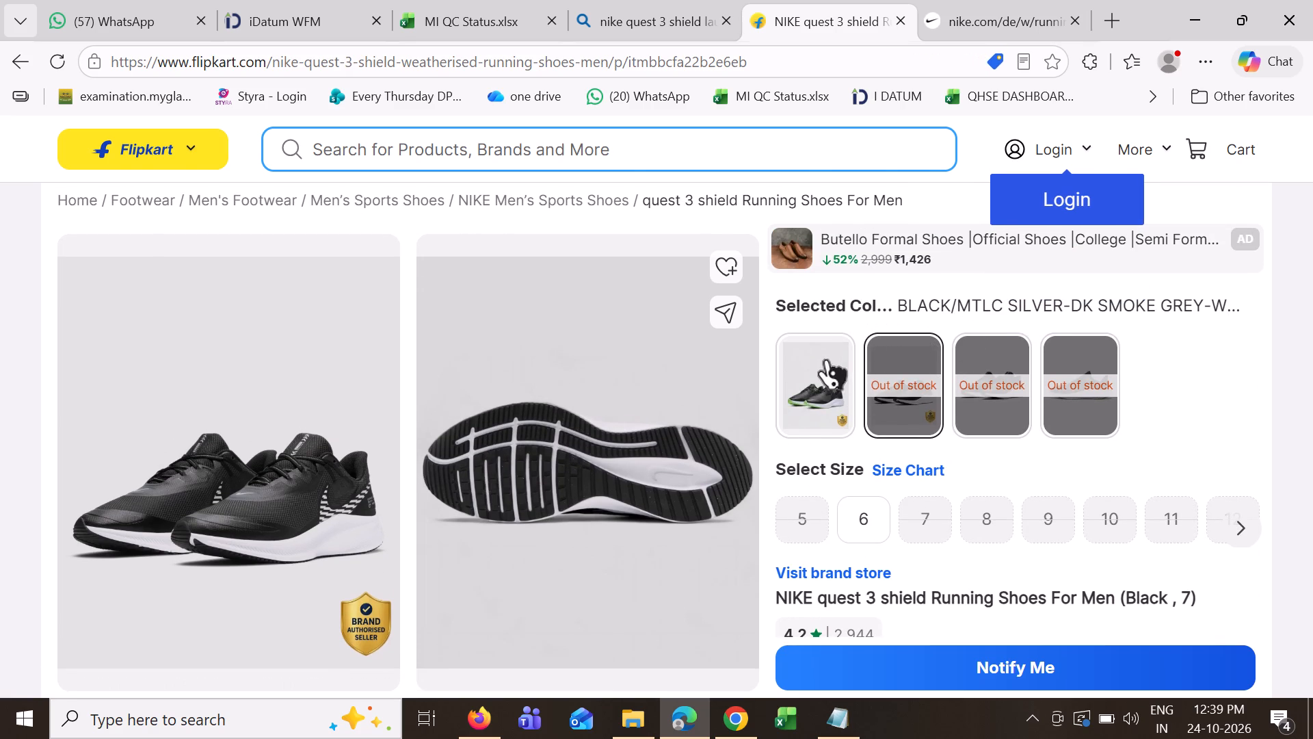
Select the black/obsidian mist/poison green colour of the Nike Quest 3 Shield and inspect its full-size product photos.
{"action": "left_click", "coordinate": [812, 372]}
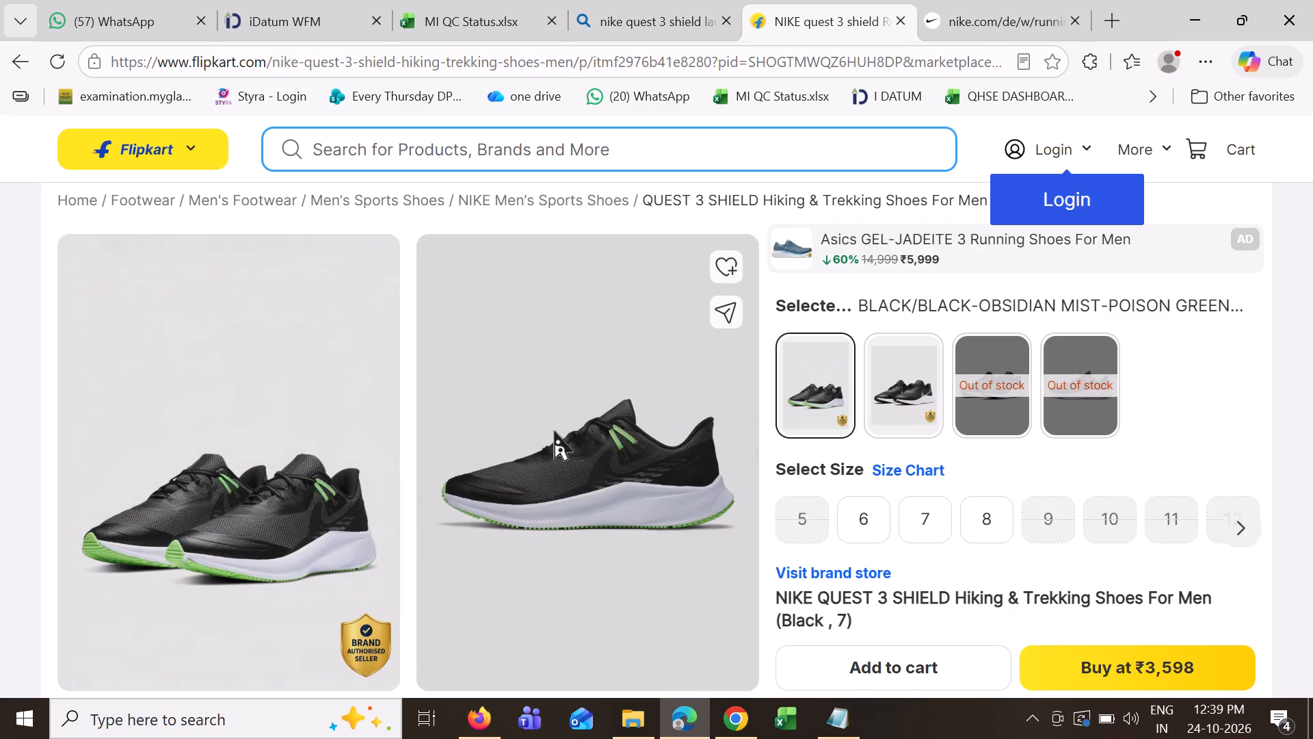
{"action": "left_click", "coordinate": [255, 552]}
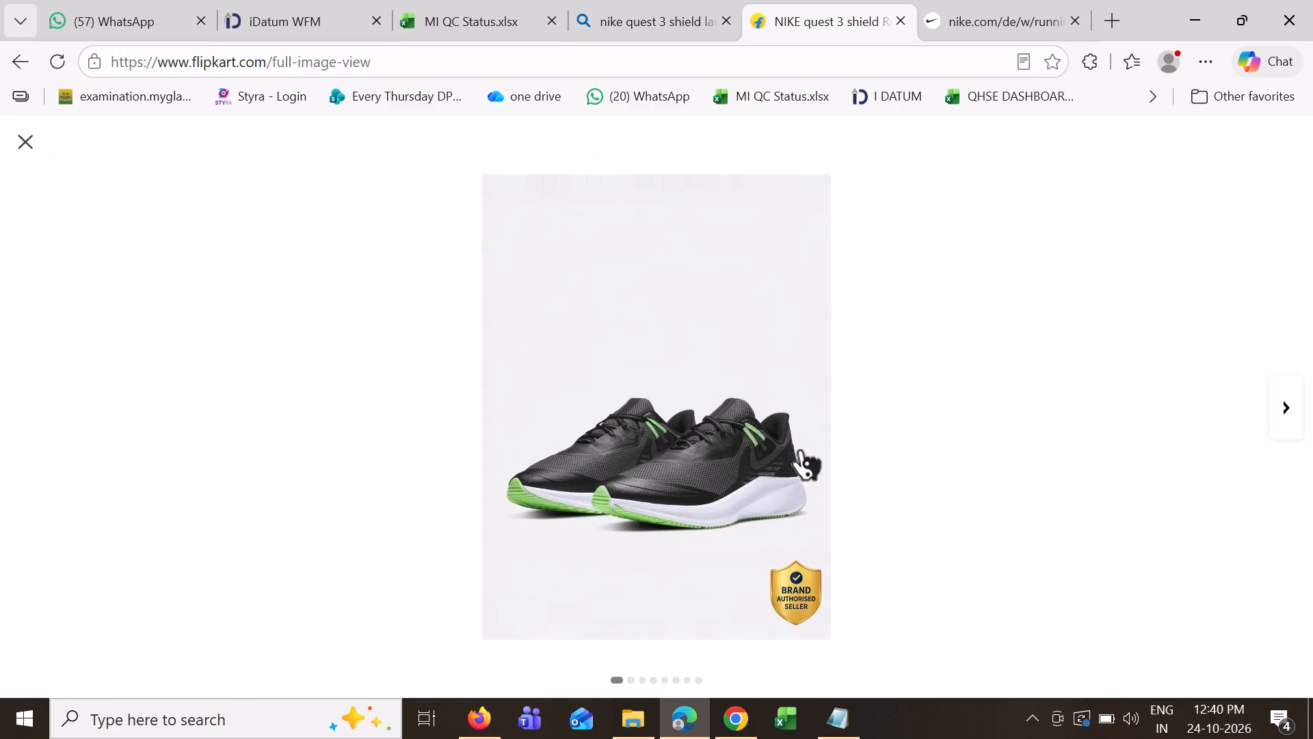
{"action": "left_click", "coordinate": [1282, 401]}
{"action": "left_click", "coordinate": [1277, 404]}
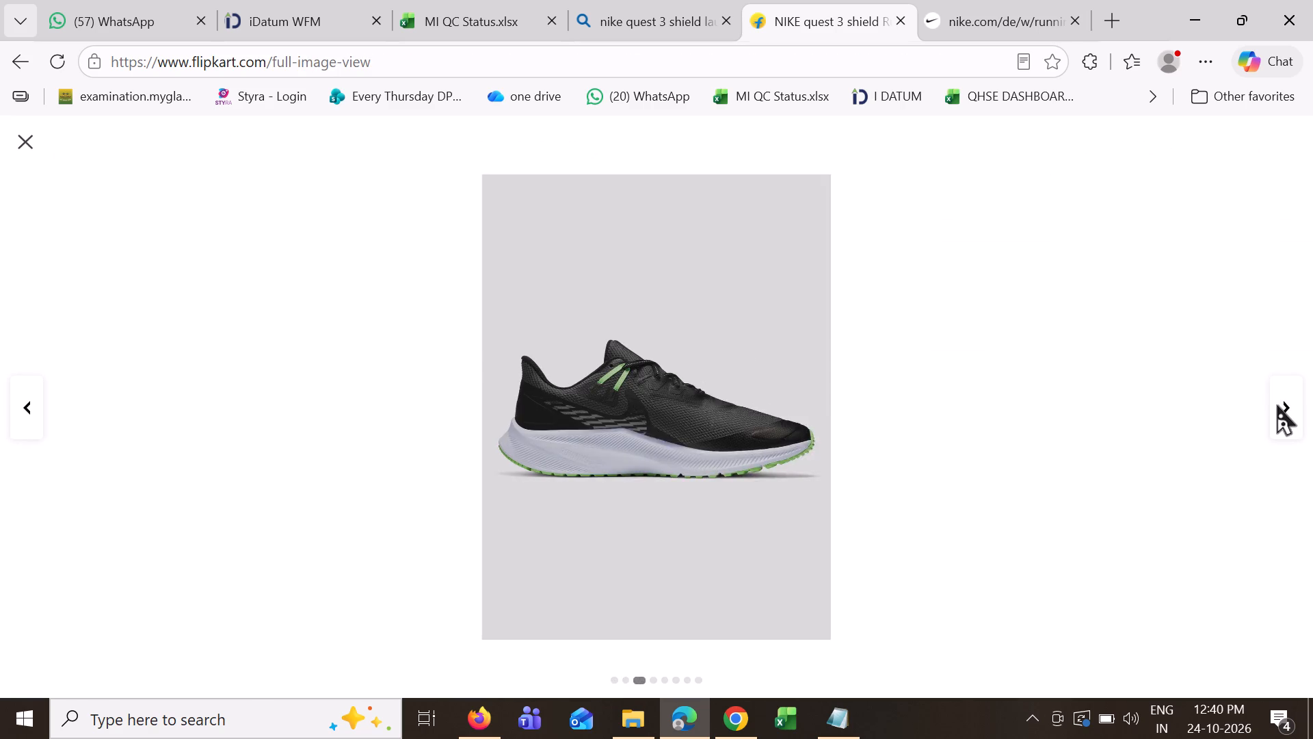
{"action": "left_click", "coordinate": [1277, 404]}
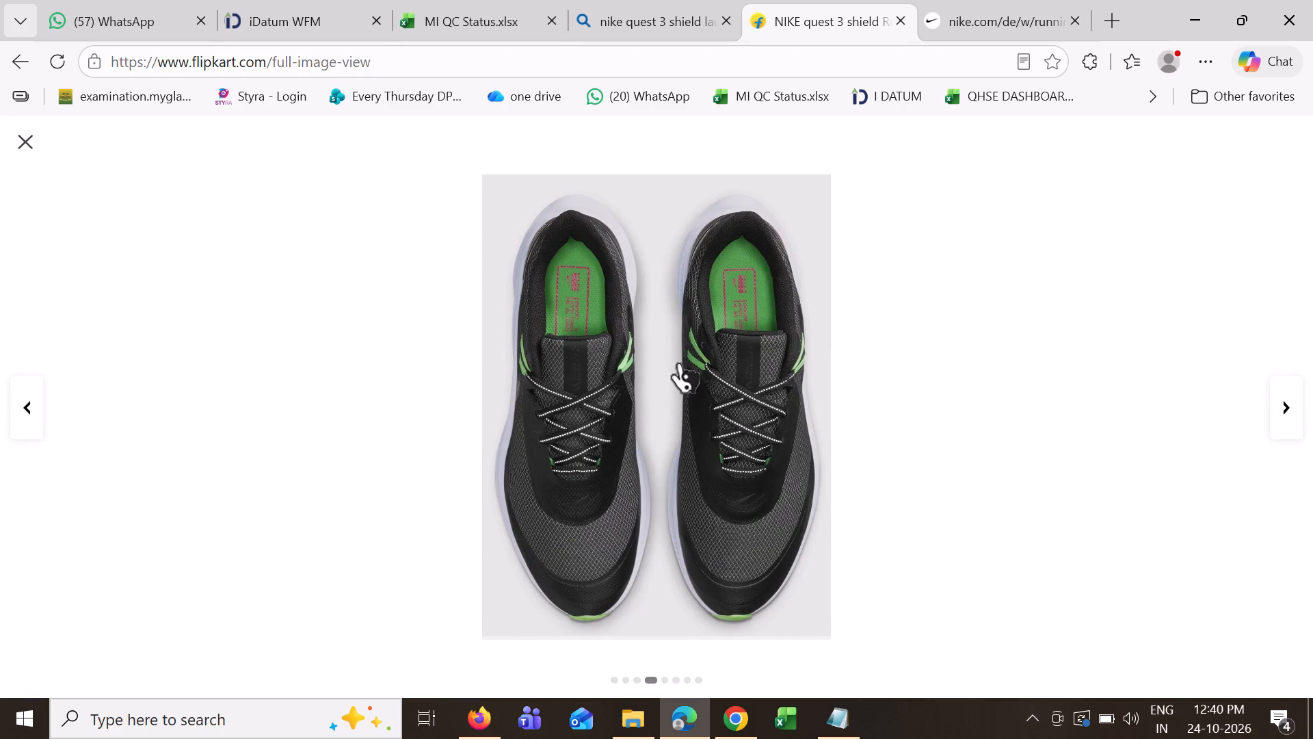
{"action": "left_click", "coordinate": [773, 307]}
{"action": "scroll", "coordinate": [734, 304], "scroll_direction": "up", "scroll_amount": 4}
{"action": "left_click", "coordinate": [651, 342]}
{"action": "scroll", "coordinate": [596, 349], "scroll_direction": "up", "scroll_amount": 9}
{"action": "scroll", "coordinate": [627, 346], "scroll_direction": "down", "scroll_amount": 4}
{"action": "scroll", "coordinate": [627, 341], "scroll_direction": "up", "scroll_amount": 3}
{"action": "scroll", "coordinate": [627, 338], "scroll_direction": "down", "scroll_amount": 5}
{"action": "scroll", "coordinate": [627, 335], "scroll_direction": "up", "scroll_amount": 4}
{"action": "left_click", "coordinate": [10, 148]}
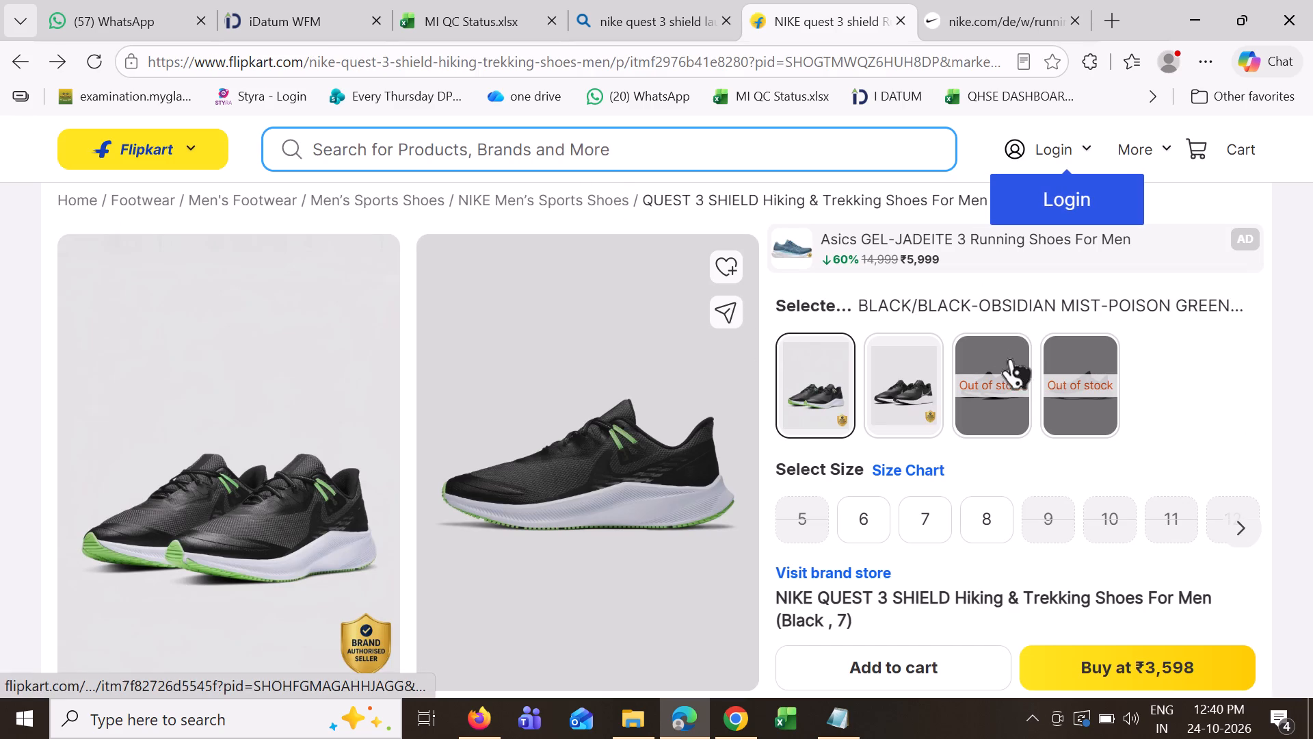
Examine the sizes, price, bank offers, delivery details and product highlights on the Flipkart shoe listing, and return to the search results.
{"action": "scroll", "coordinate": [1007, 291], "scroll_direction": "down", "scroll_amount": 6}
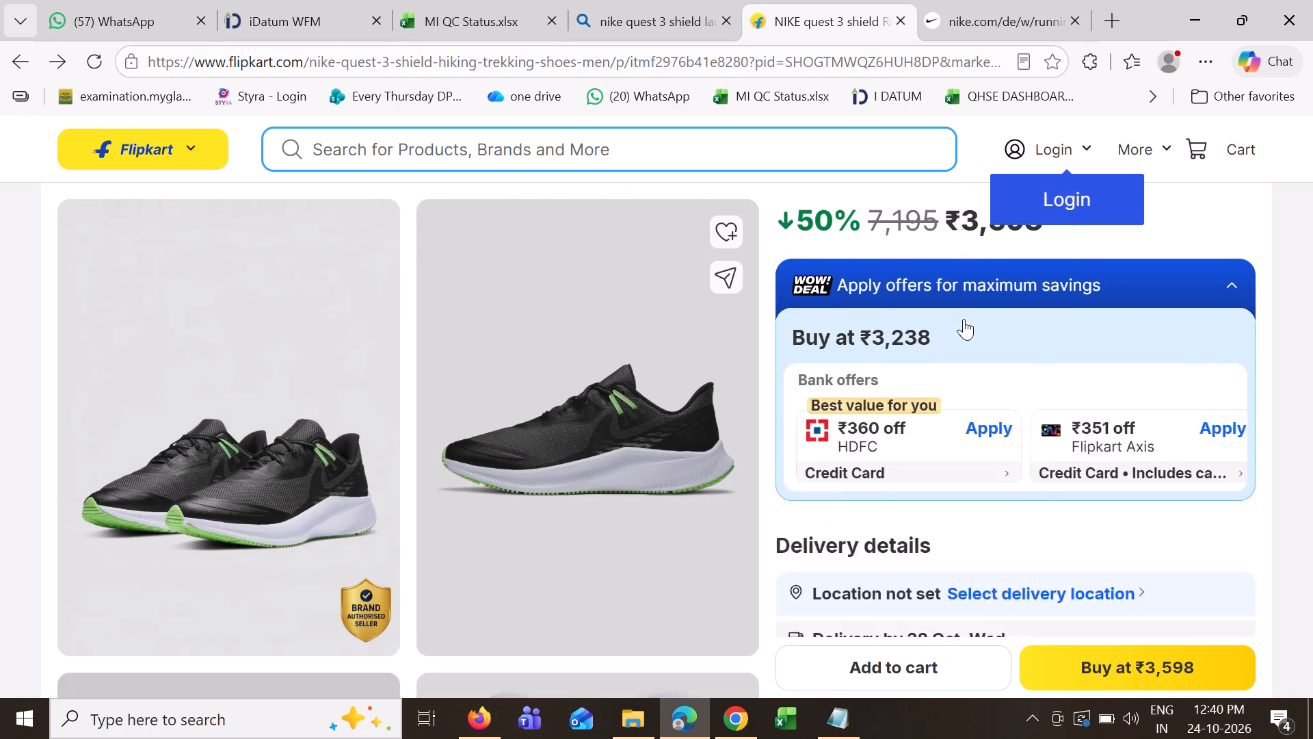
{"action": "scroll", "coordinate": [970, 319], "scroll_direction": "down", "scroll_amount": 3}
{"action": "scroll", "coordinate": [1013, 354], "scroll_direction": "down", "scroll_amount": 5}
{"action": "scroll", "coordinate": [1013, 352], "scroll_direction": "up", "scroll_amount": 5}
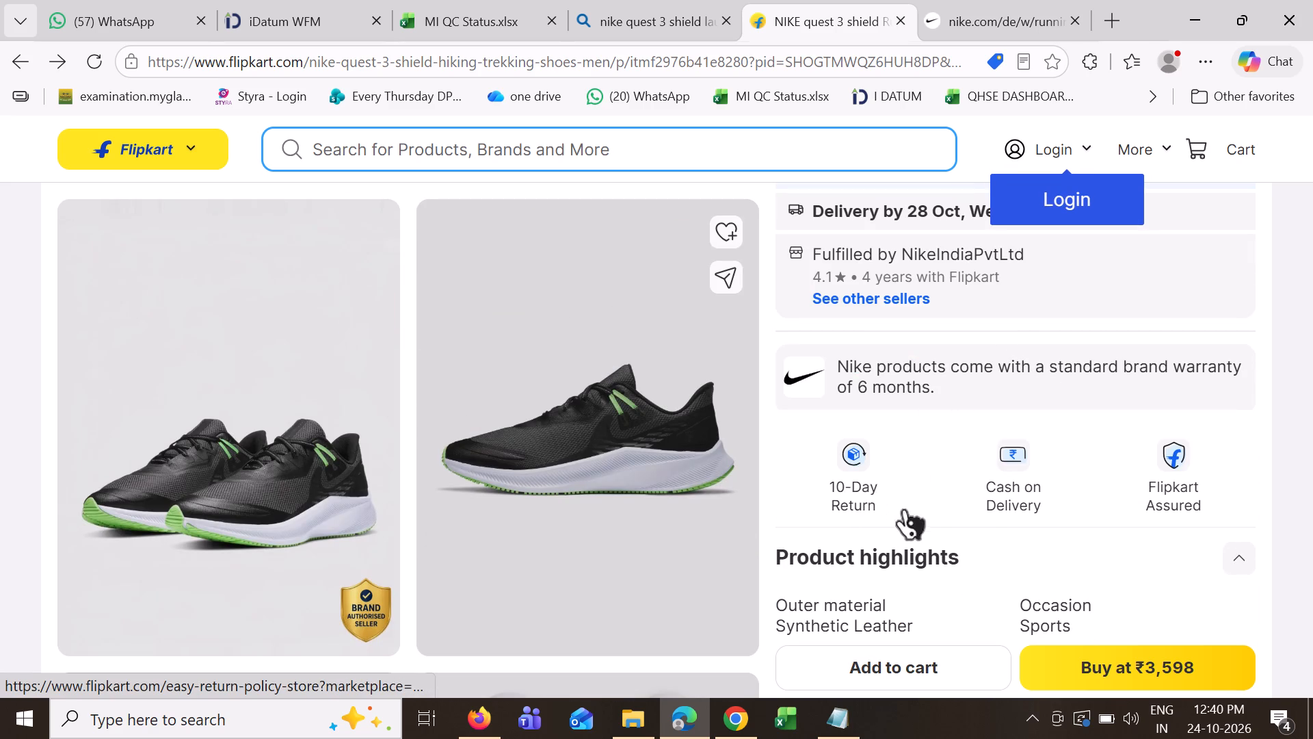
{"action": "scroll", "coordinate": [966, 419], "scroll_direction": "up", "scroll_amount": 10}
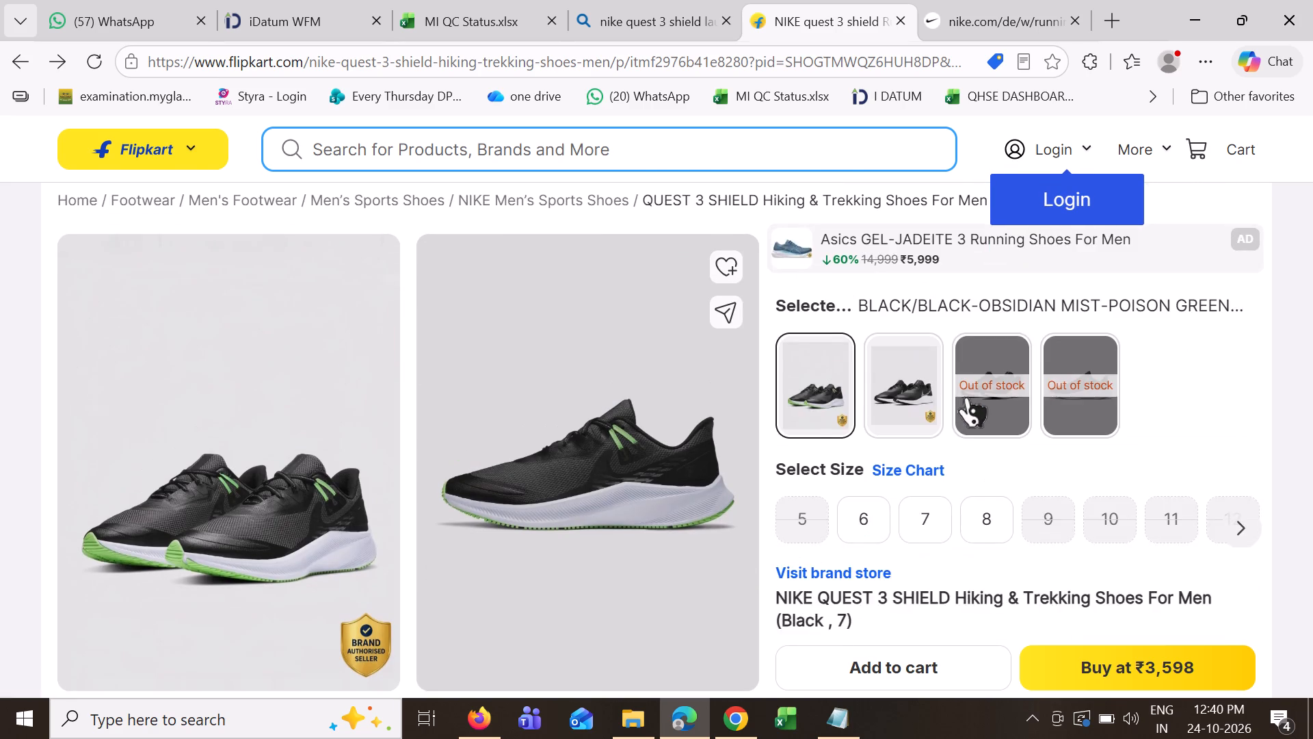
{"action": "scroll", "coordinate": [966, 397], "scroll_direction": "down", "scroll_amount": 3}
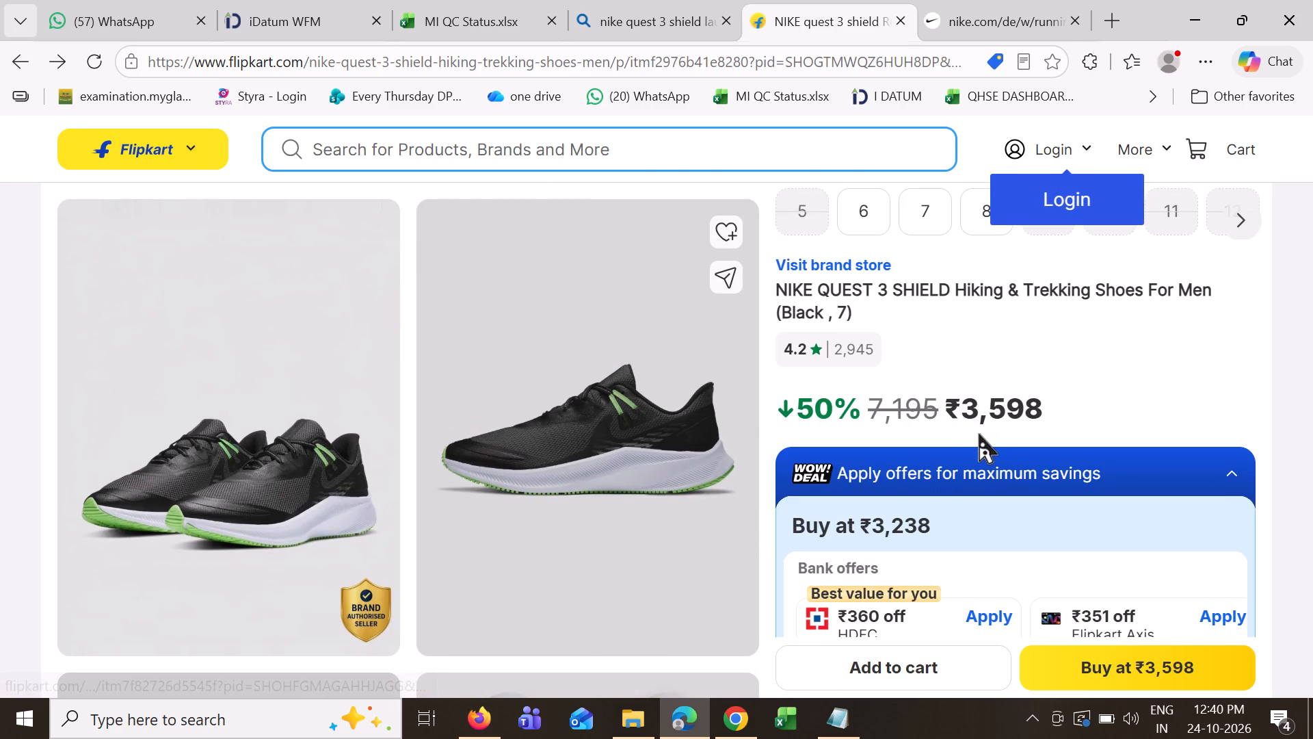
{"action": "scroll", "coordinate": [1025, 419], "scroll_direction": "up", "scroll_amount": 11}
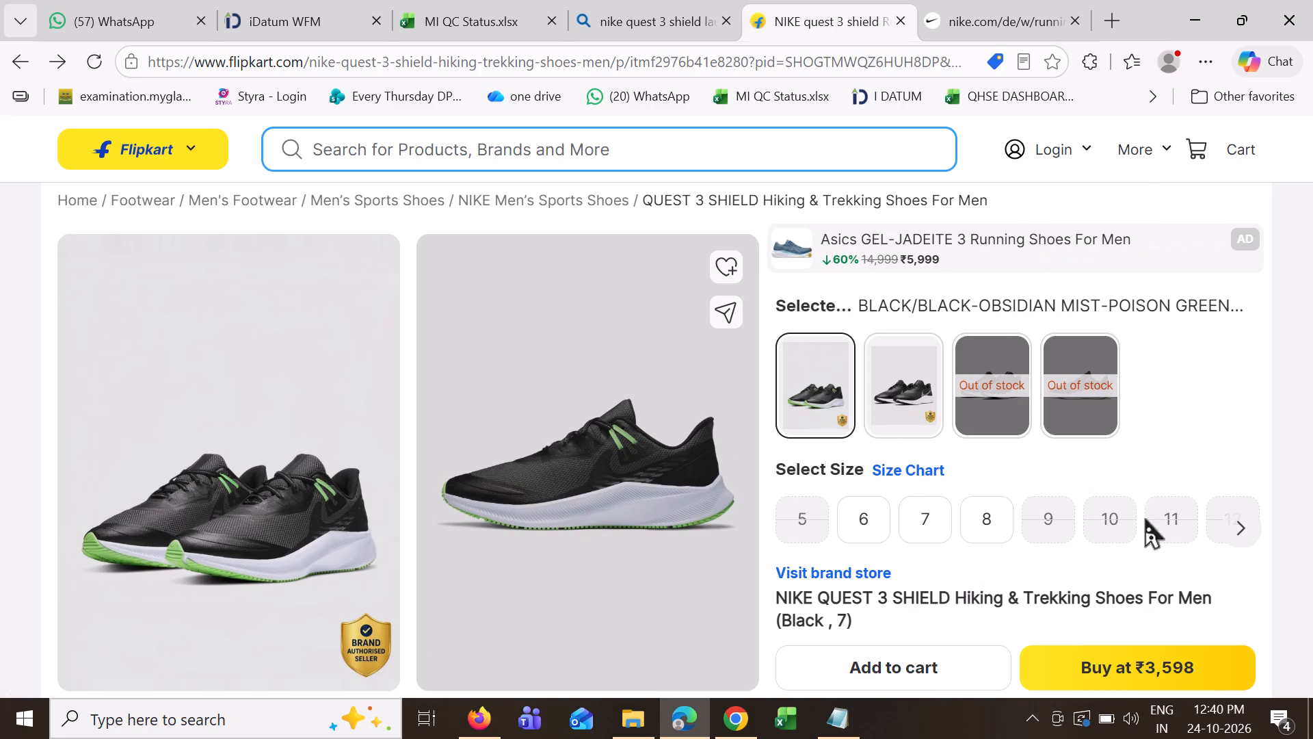
{"action": "scroll", "coordinate": [1172, 348], "scroll_direction": "down", "scroll_amount": 13}
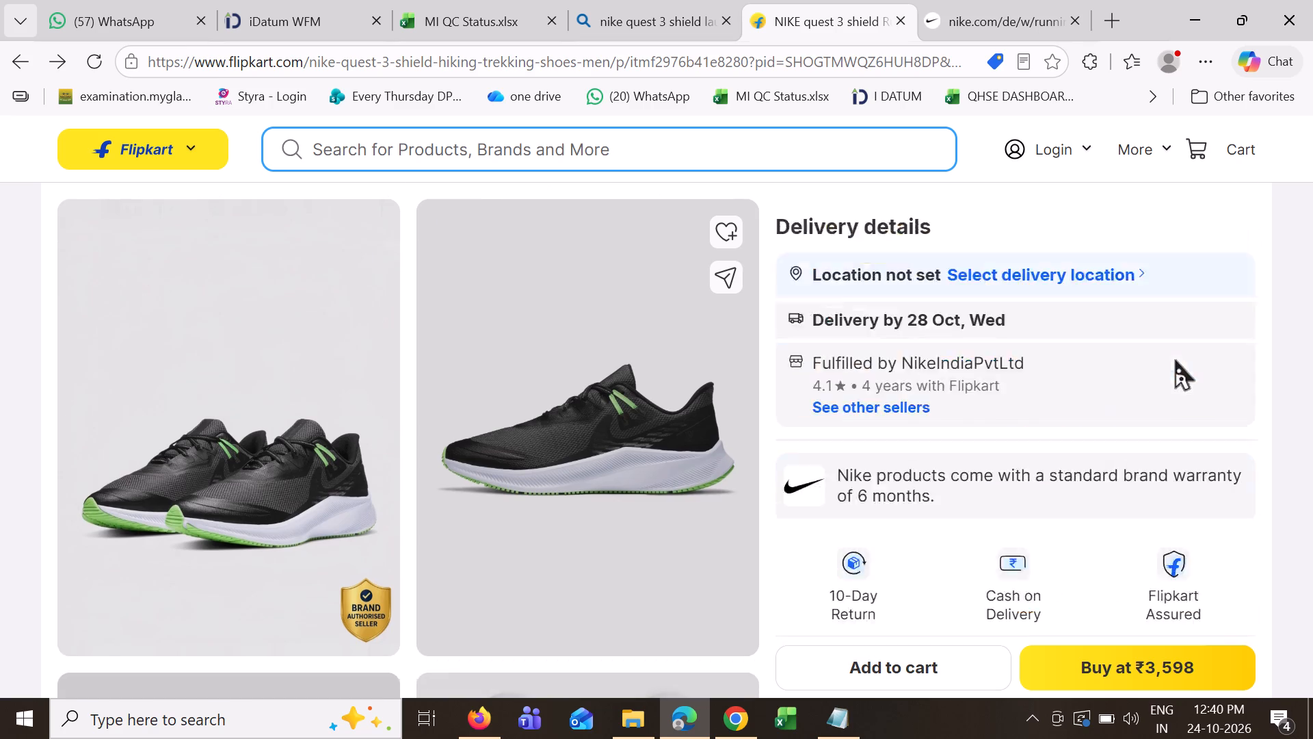
{"action": "scroll", "coordinate": [1163, 365], "scroll_direction": "down", "scroll_amount": 18}
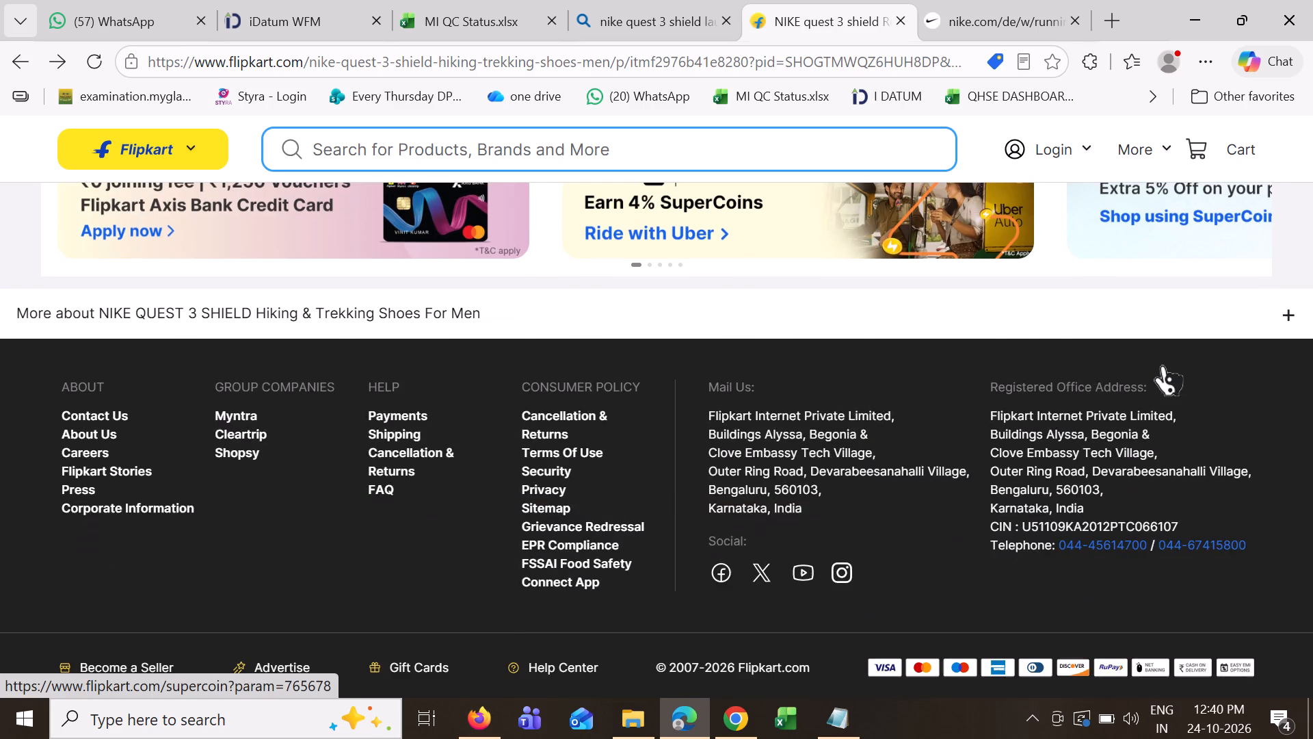
{"action": "scroll", "coordinate": [1162, 365], "scroll_direction": "up", "scroll_amount": 5}
{"action": "scroll", "coordinate": [1146, 359], "scroll_direction": "up", "scroll_amount": 16}
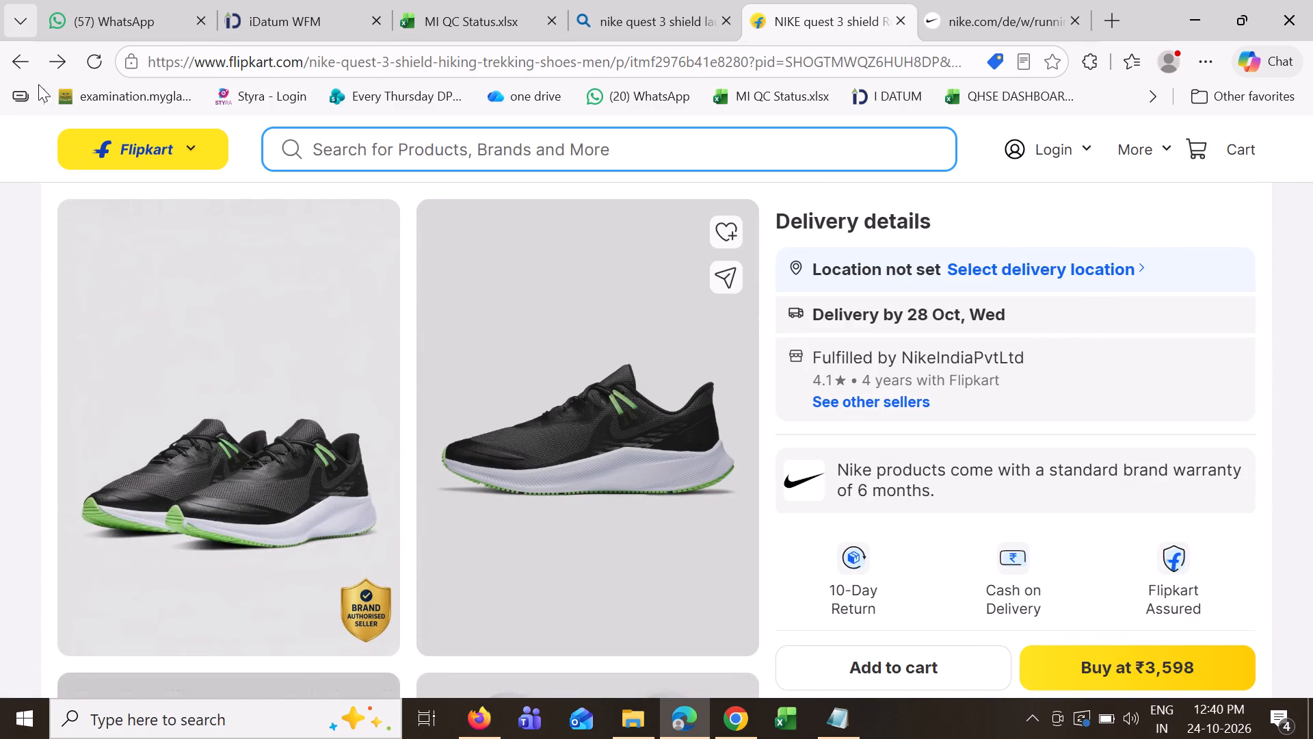
{"action": "left_click", "coordinate": [8, 60]}
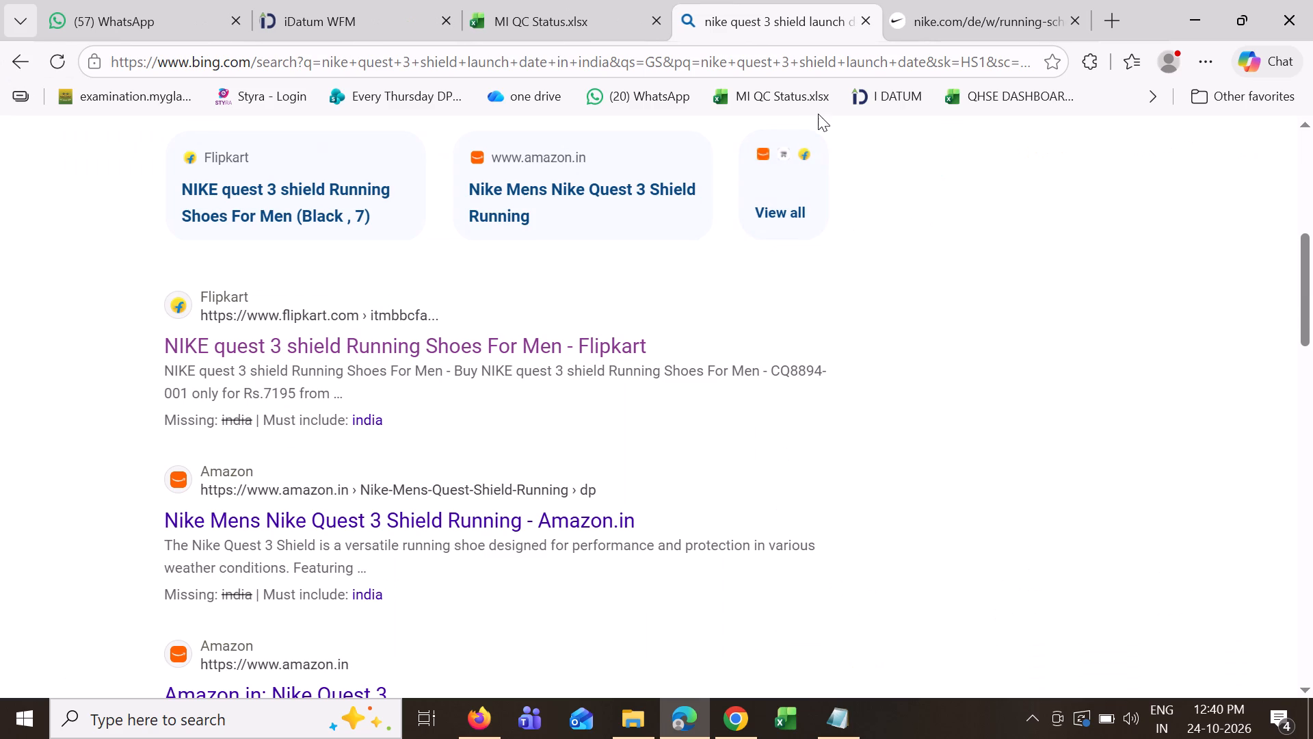